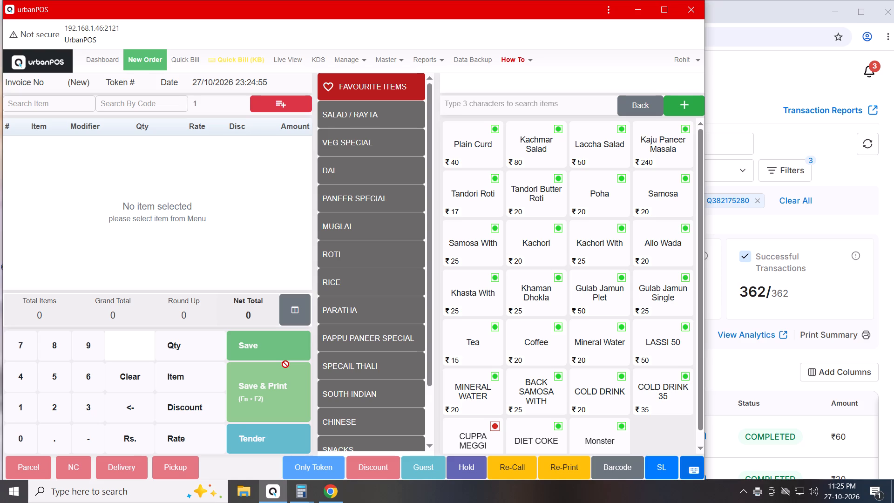
Find "ALLO P" in the item search and pick Allo Paratha for the new order.
click(69, 97)
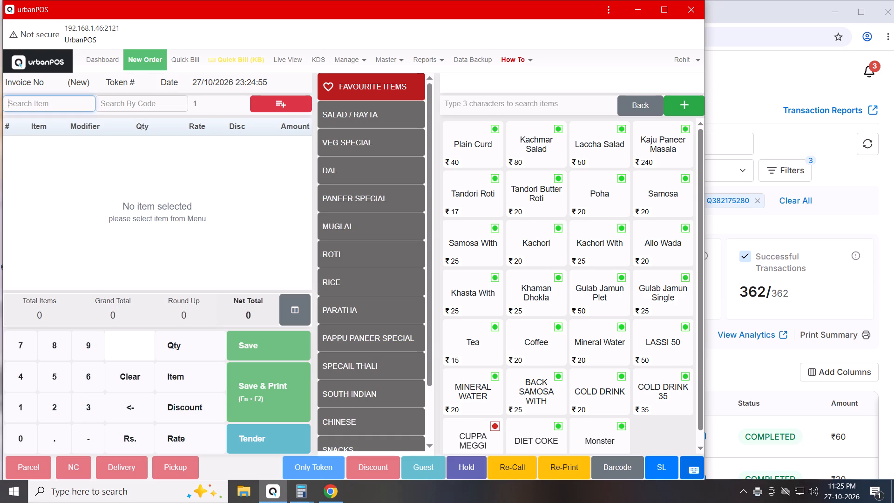
text(ALLO [)
key(BackSpace)
key(p)
key(Up)
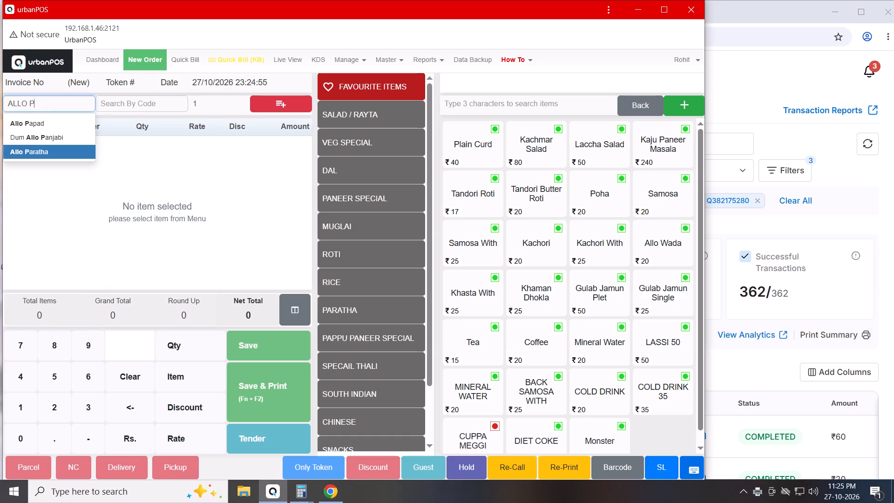
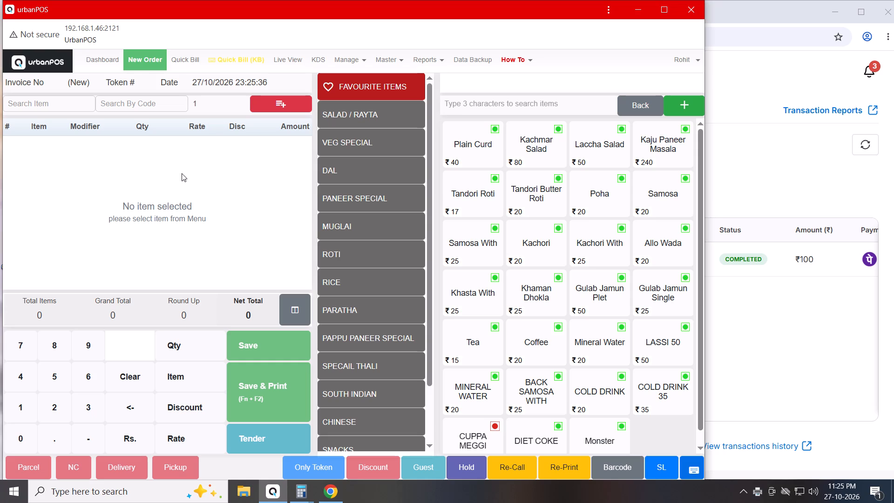
Find "IND" in the item search and add Indian Thali to the new order with quantity 3.
click(39, 104)
text(IND)
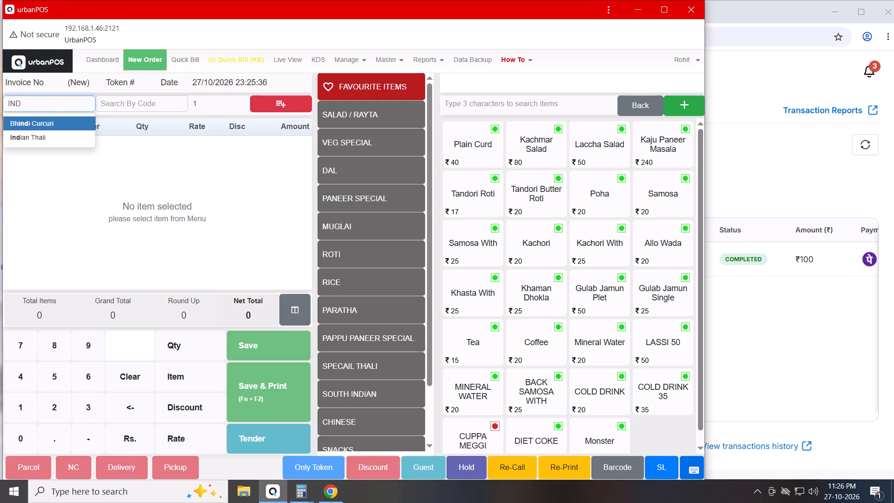
key(Up)
key(Return)
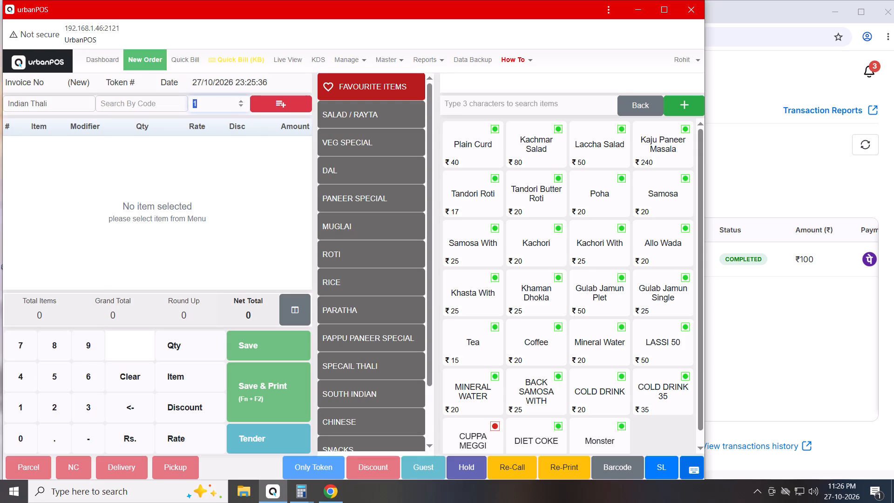
key(3)
key(Return)
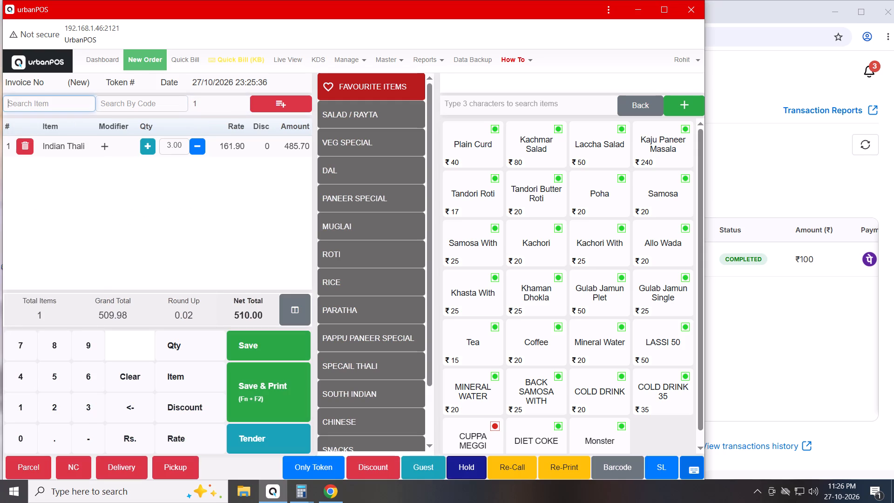
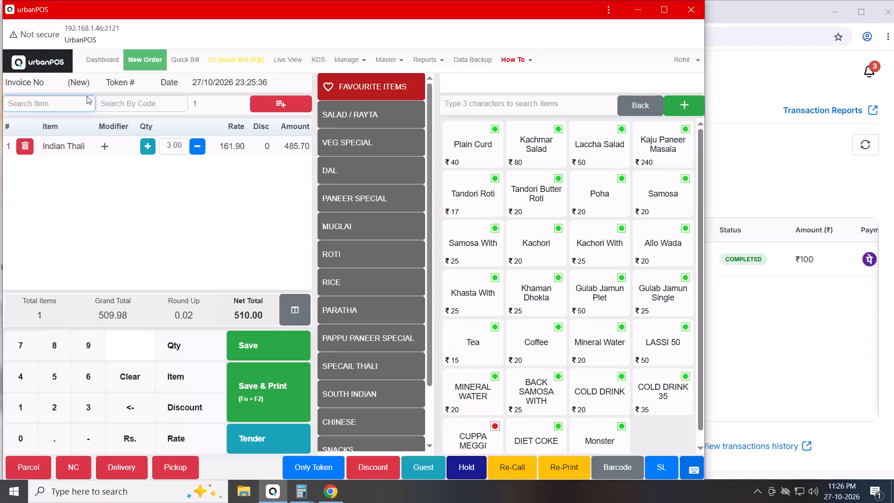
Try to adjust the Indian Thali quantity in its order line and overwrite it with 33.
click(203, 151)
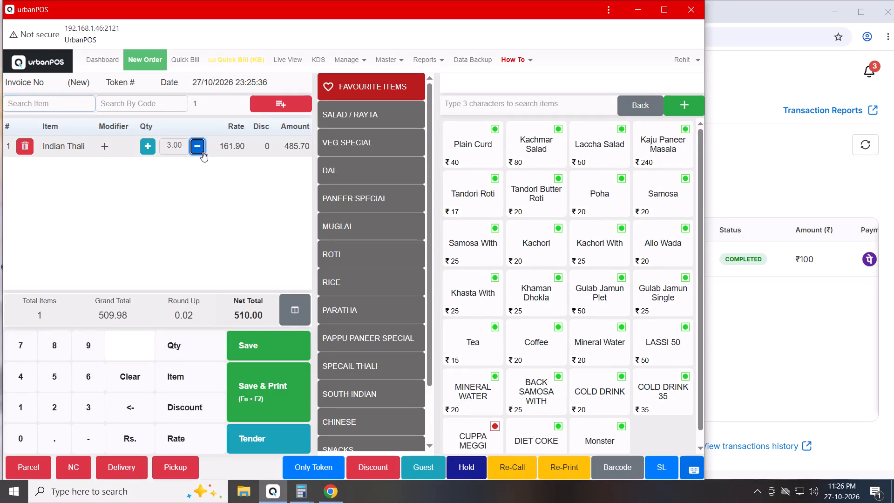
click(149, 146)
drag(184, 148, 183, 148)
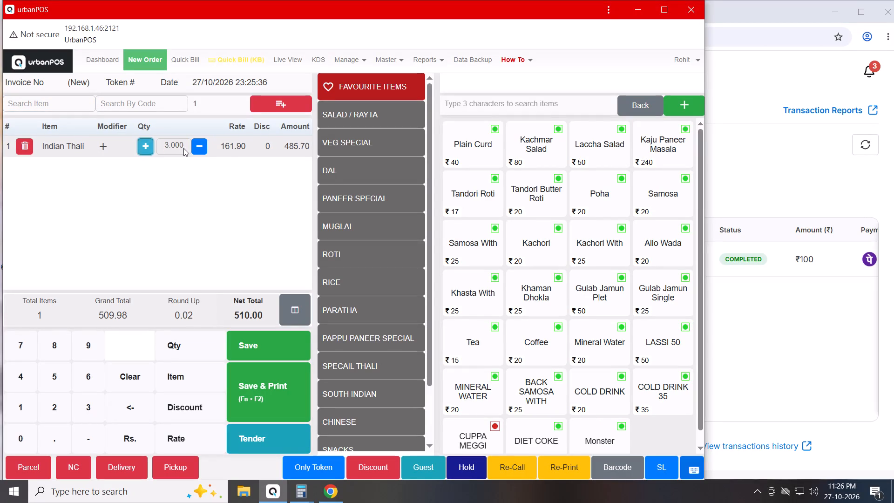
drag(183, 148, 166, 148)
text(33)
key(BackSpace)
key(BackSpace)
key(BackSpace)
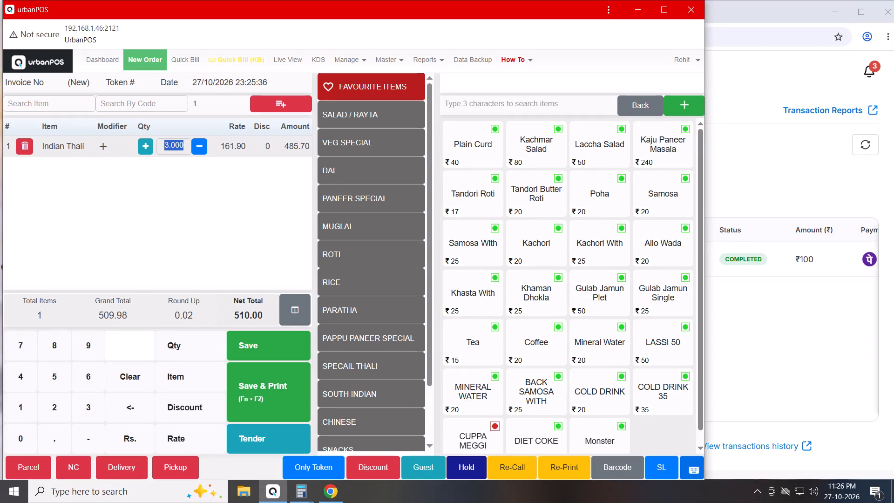
Delete the Indian Thali line from the new order.
click(35, 155)
click(26, 148)
Find "INDI" in the item search and add Indian Thali to the order with quantity 3.
click(55, 105)
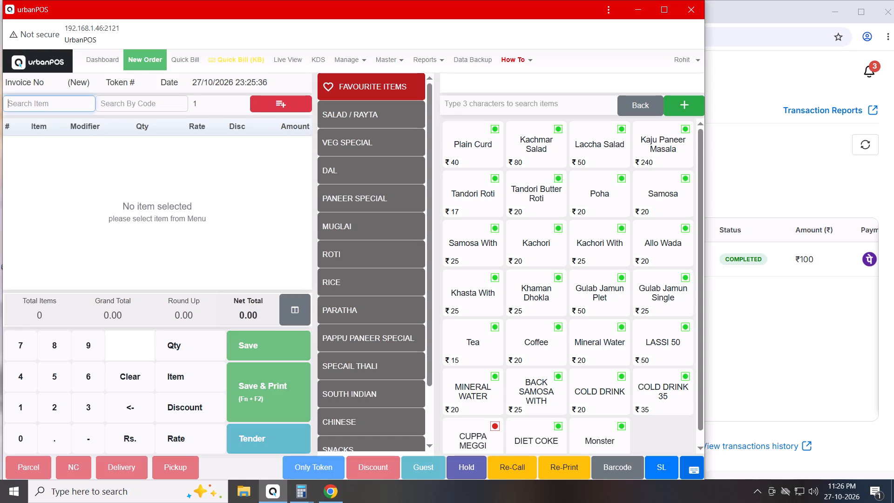
text(INDI)
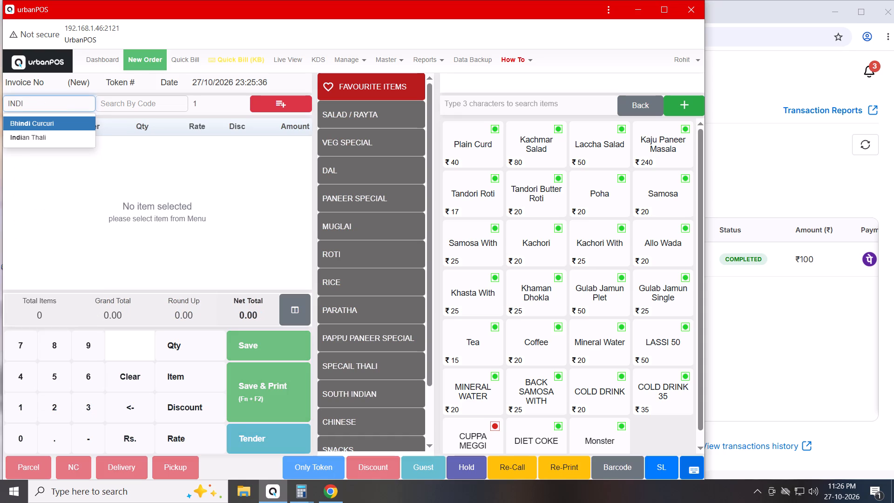
key(Up)
key(Return)
key(3)
key(Return)
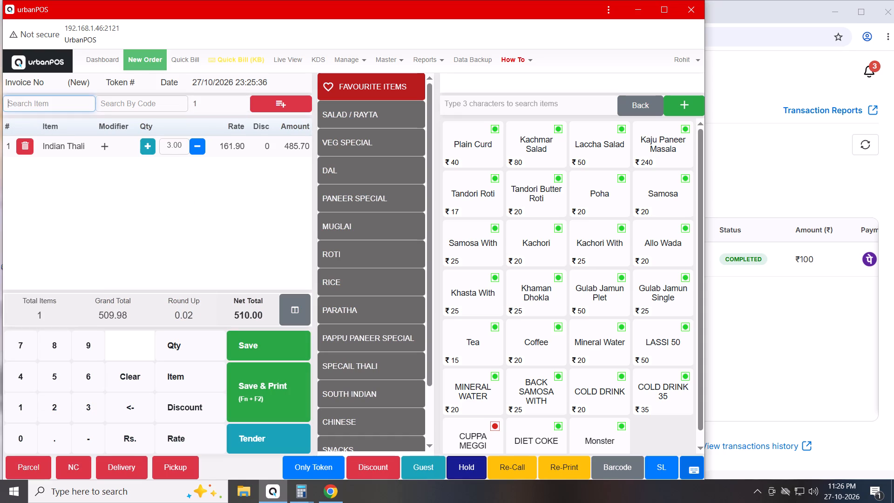
Save and print the order for three Indian Thali.
key(F2)
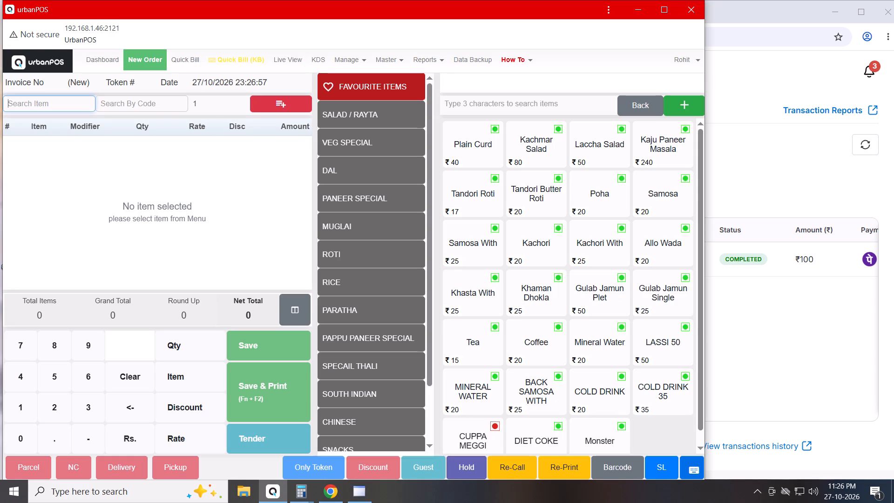
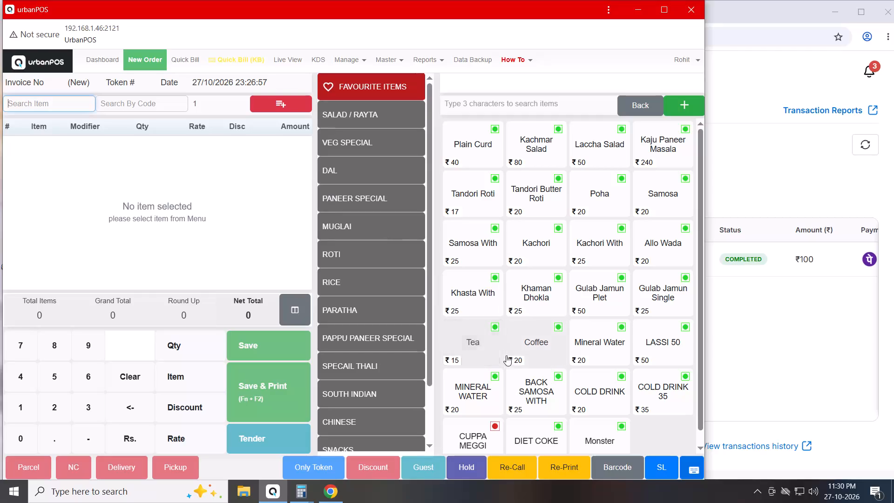
Add two Tea from the favourite items to the new order, and save and print it.
double_click(478, 337)
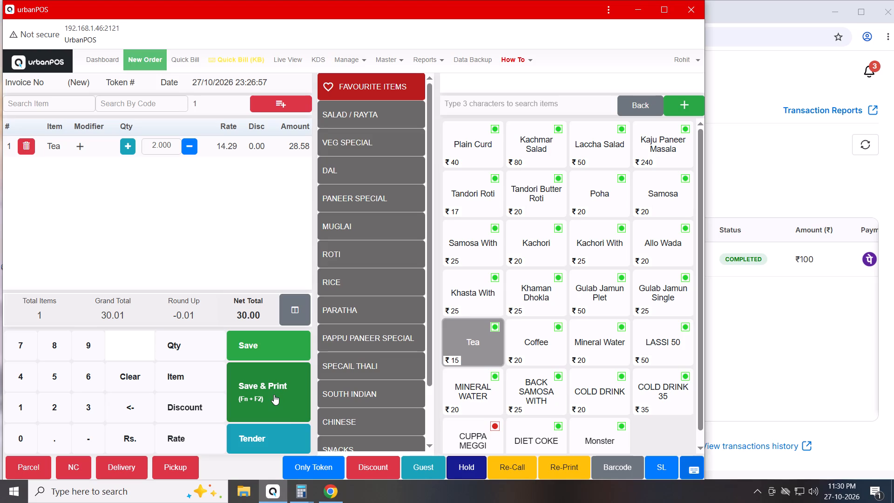
click(283, 406)
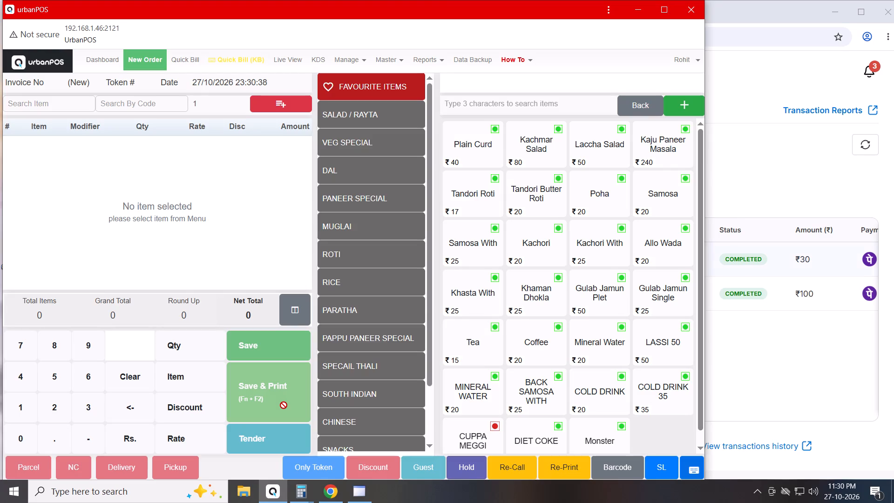
Add Poha from the favourite items to the new order, and save and print it.
double_click(624, 196)
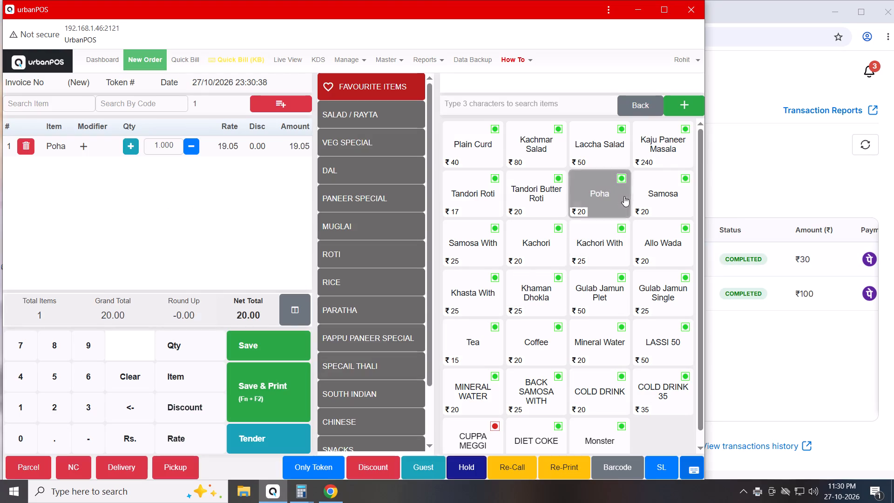
click(292, 394)
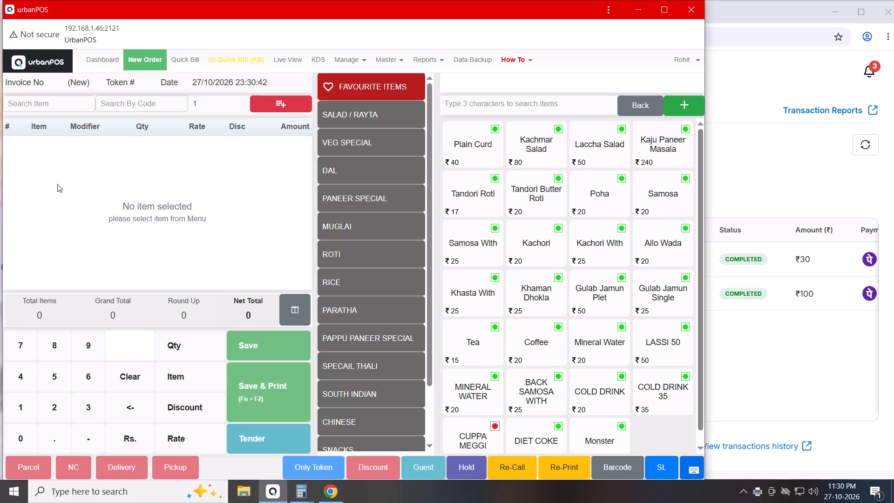
Find "DAL F" in the item search and add one Dal Fry to the new order.
click(33, 109)
text(DAL F)
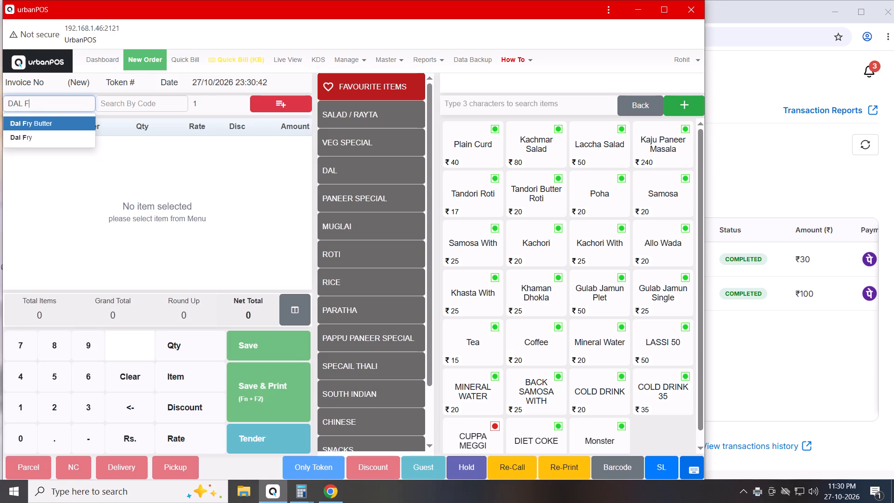
key(Down)
key(Return)
key(Return)
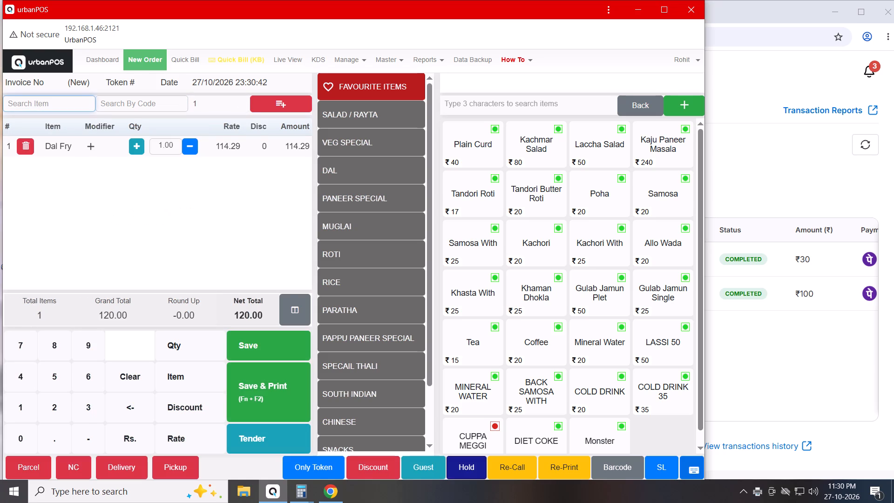
Add Tandori Roti to the order using item code 0001 with quantity 4.
text(0001)
key(Return)
key(4)
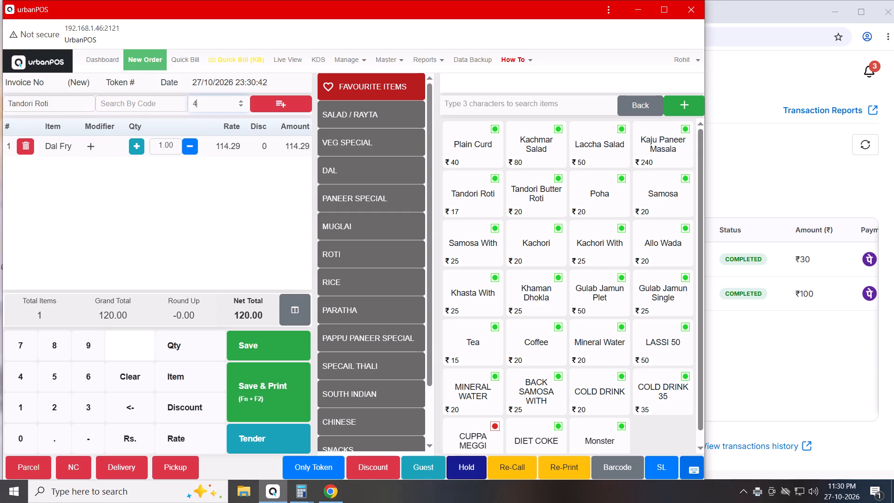
key(Return)
Find "HAF" in the item search and add one Jeera Ric Haf to the order.
text(HAF)
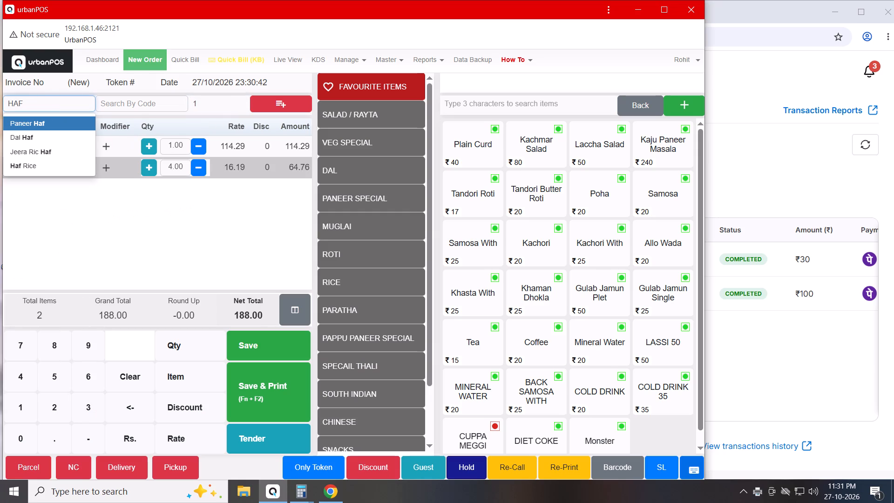
key(Up)
key(Up)
key(Return)
key(Return)
Find "ON" in the item search and add one Onion Salad to the order.
text(ON)
key(Return)
key(Return)
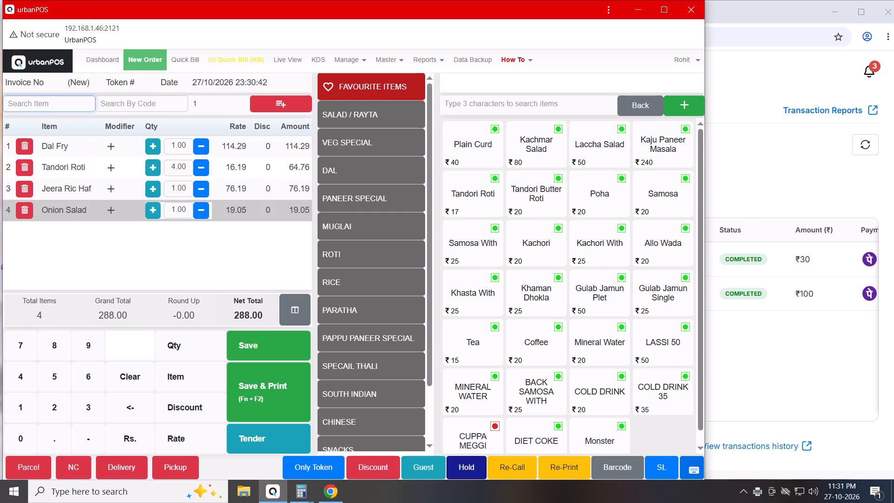
Save and print the order with Dal Fry, Tandori Roti, Jeera Ric Haf and Onion Salad.
key(F2)
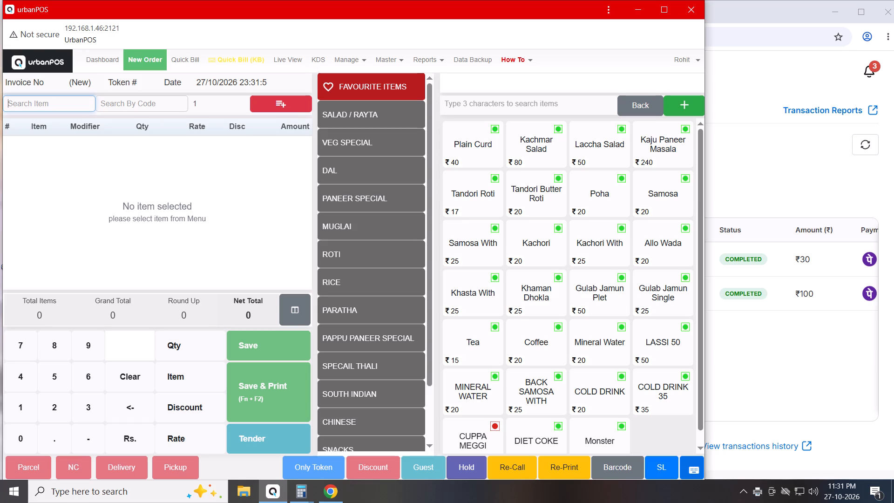
Find "DAL F" in the item search, add Dal Fry to the new order and raise its quantity to 2.
text(DAL F)
key(Down)
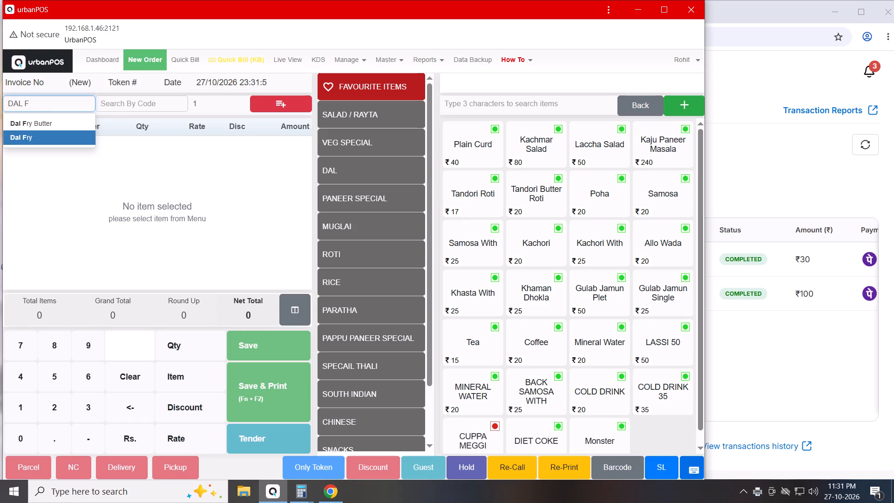
key(Return)
key(Return)
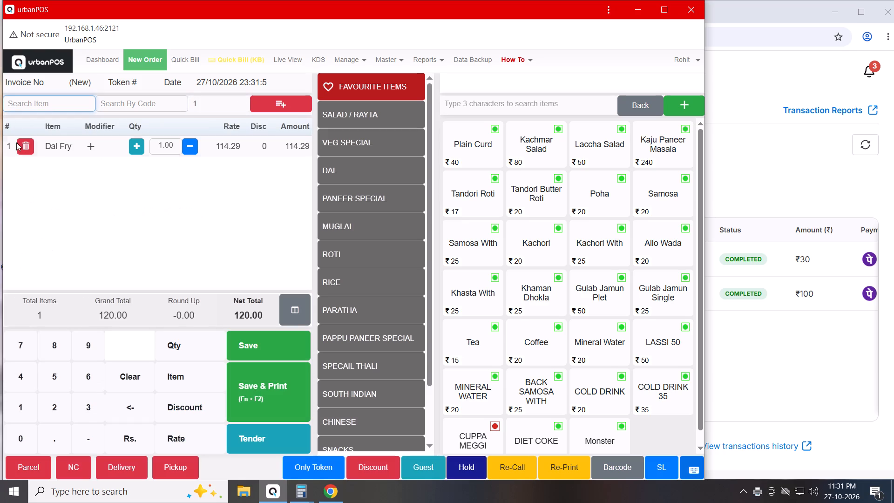
click(136, 140)
Add Tandori Roti to the order using item code 0001 with quantity 12.
click(88, 97)
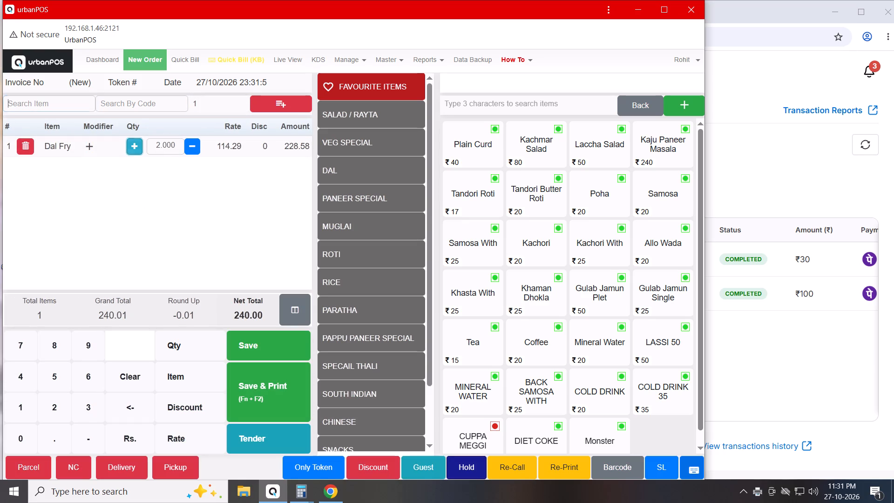
text(0001)
key(Return)
text(12)
key(Return)
Find "PLAIN" in the item search and add one Plain Rice to the order.
text(PLAIN)
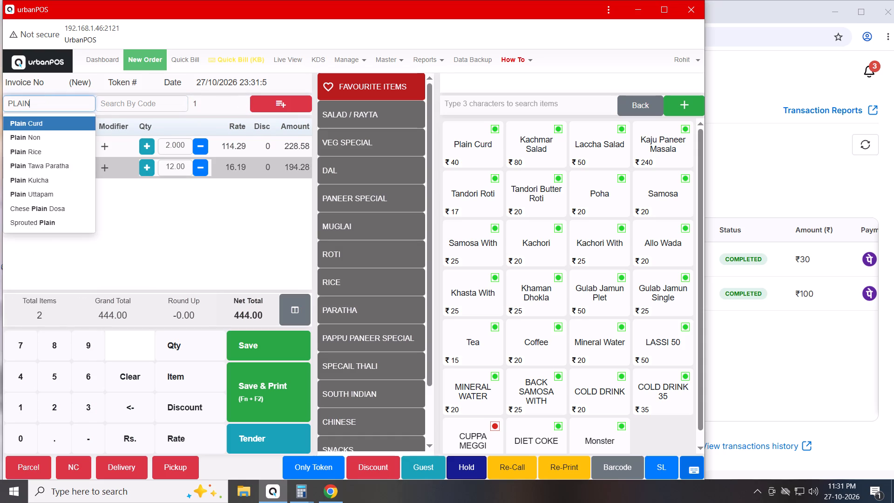
key(Down)
key(Down)
key(Down)
key(Up)
key(Return)
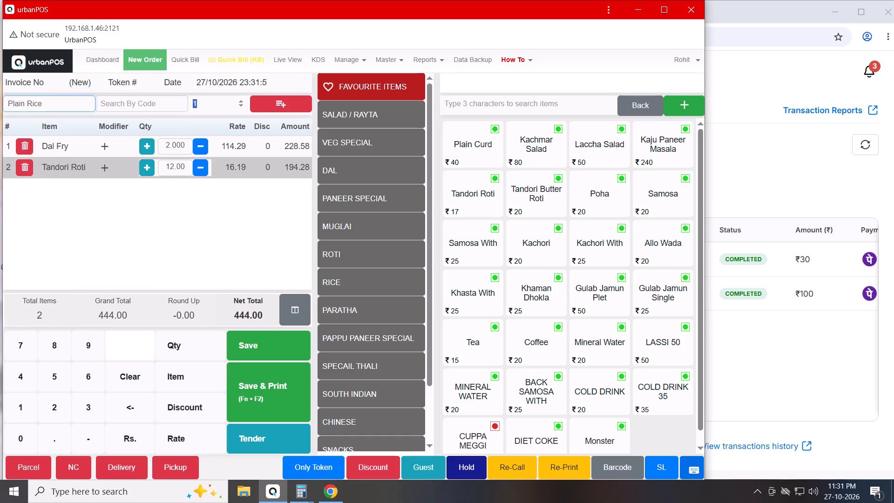
key(Return)
Find "ON" in the item search and add Onion Salad to the order.
text(PO)
key(BackSpace)
key(BackSpace)
text(ON)
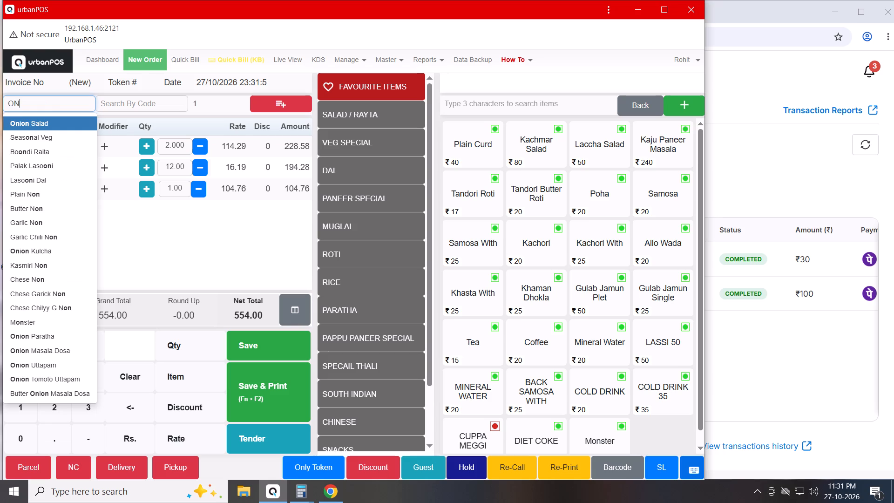
key(Return)
key(Return)
Save and print the order with Dal Fry, Tandori Roti, Plain Rice and Onion Salad.
key(F2)
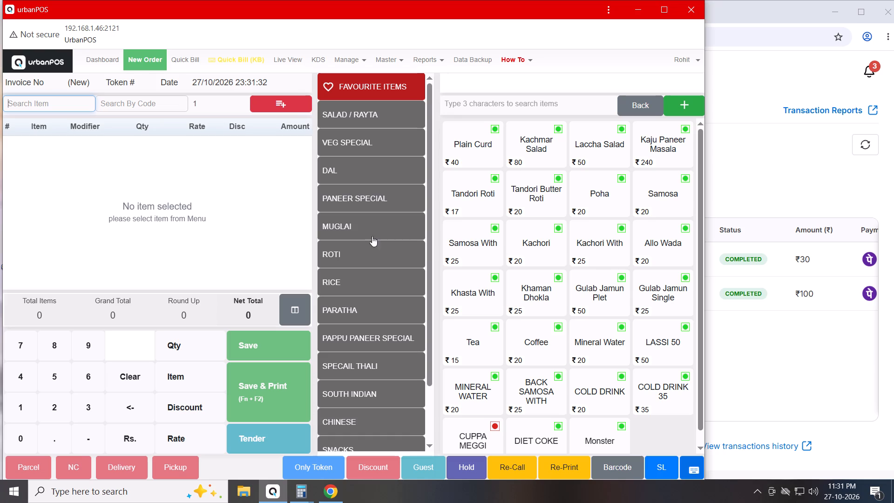
Add one Tea from the favourite items to the new order.
click(451, 340)
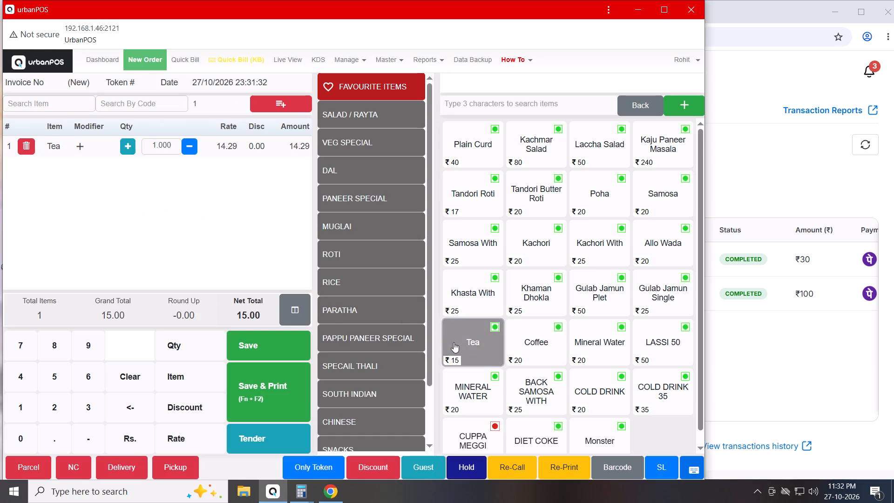
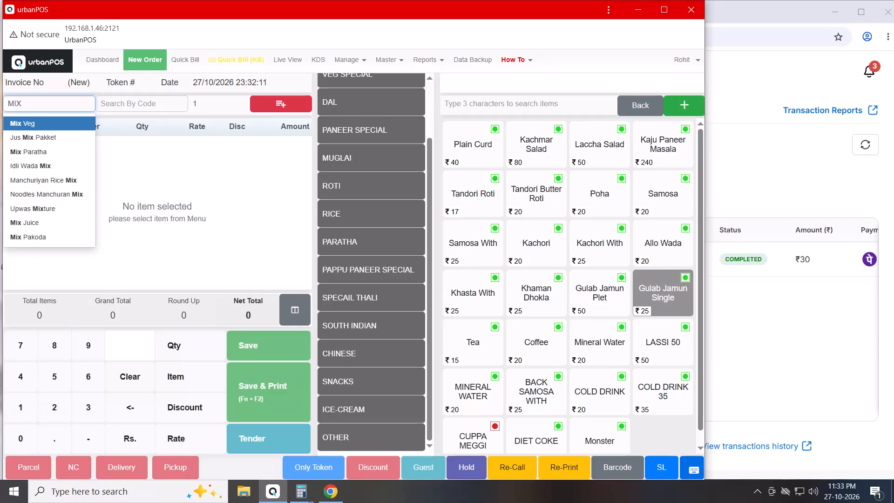
Add one Mix Veg and one of the item found by searching 0001 to the order.
key(Return)
key(Return)
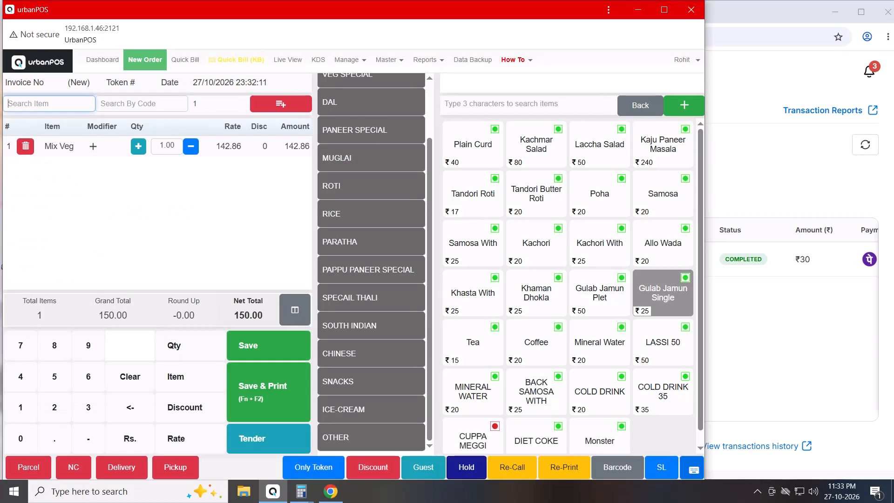
text(0001)
key(Return)
key(Return)
Find "TEA" in the item search, add one Tea, and save and print the order.
text(TEA)
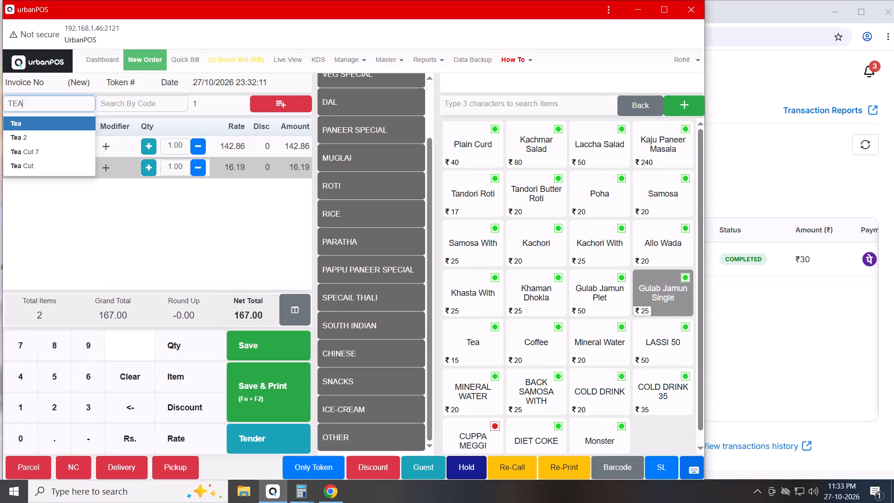
key(Return)
key(Return)
key(F2)
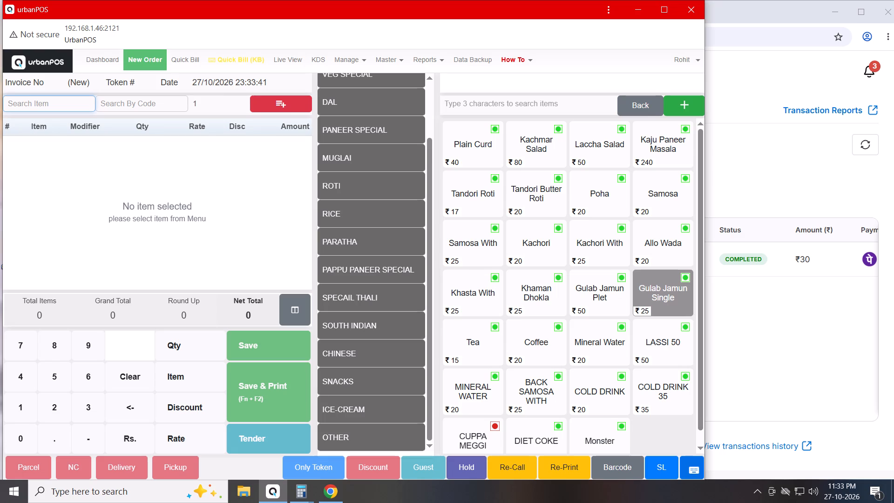
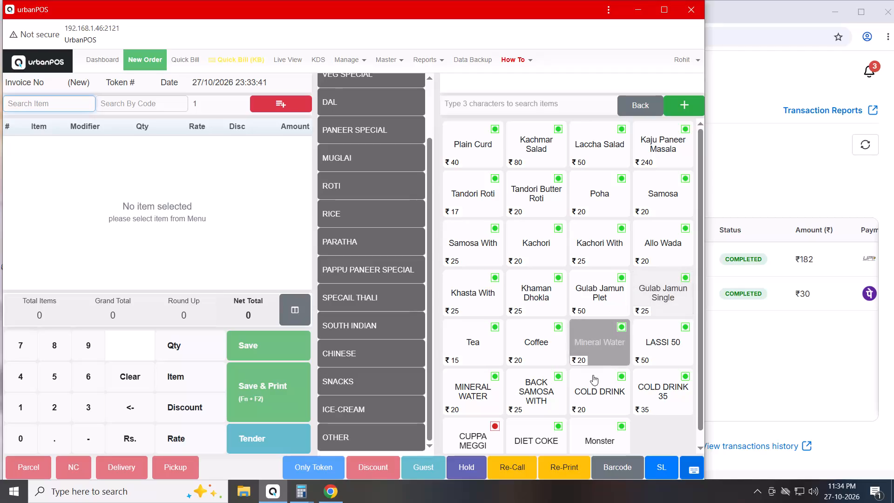
Add one COLD DRINK priced at ₹20 to the new order, and save and print it.
click(589, 390)
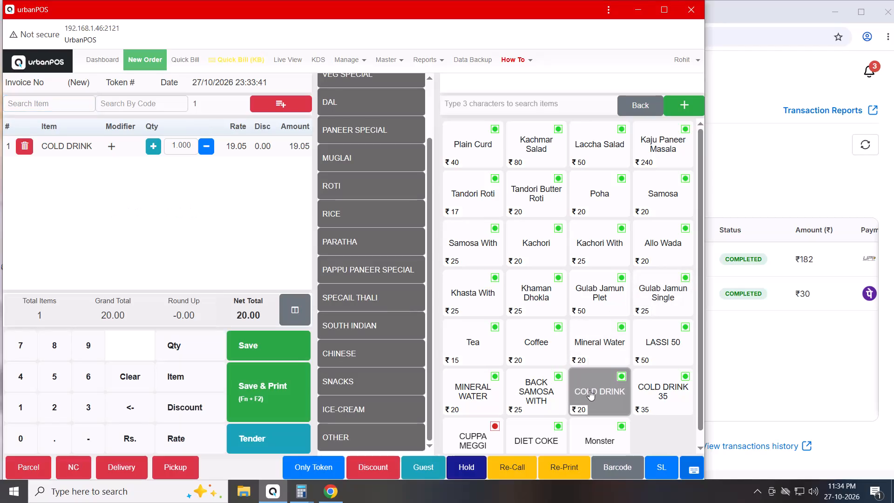
key(F2)
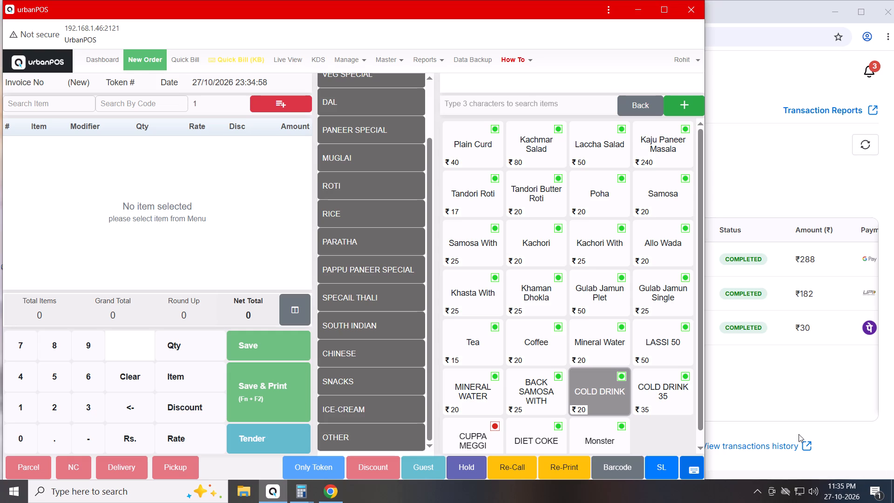
Add one CUPPA MEGGI to a new order, and save and print it.
click(466, 428)
key(F2)
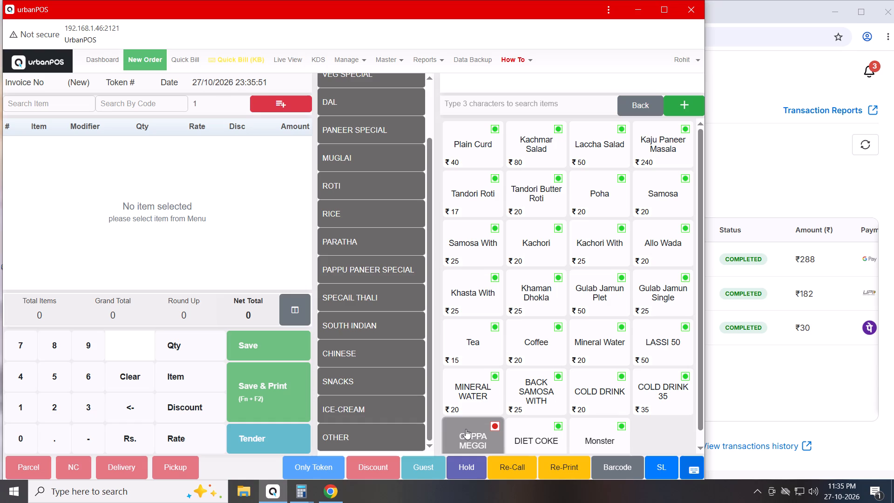
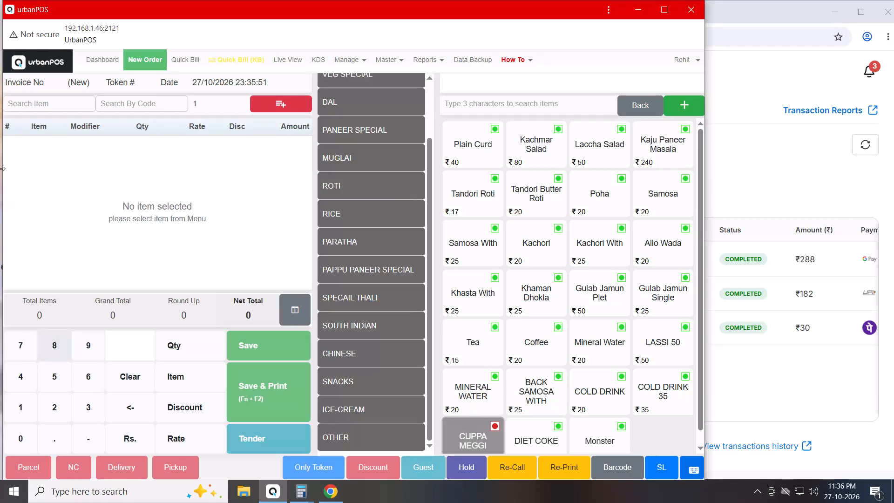
Add one Mineral Water priced at ₹20 to the new order, and save and print it.
click(51, 98)
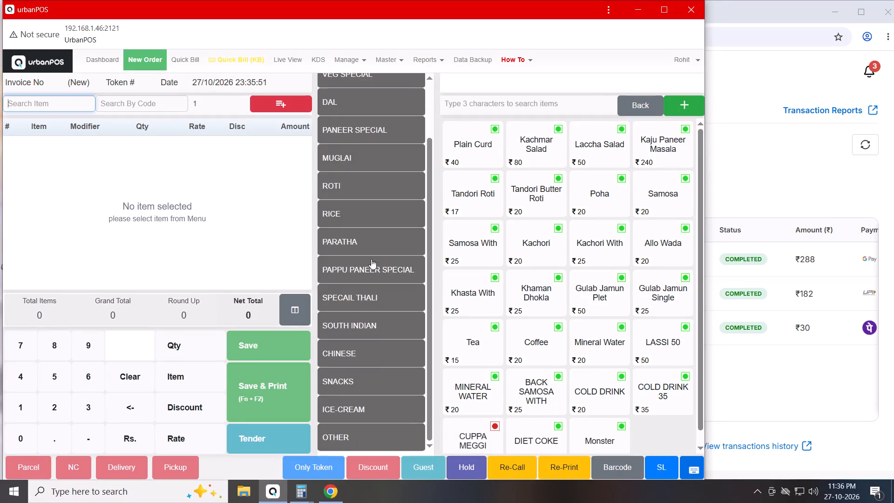
click(598, 340)
click(314, 380)
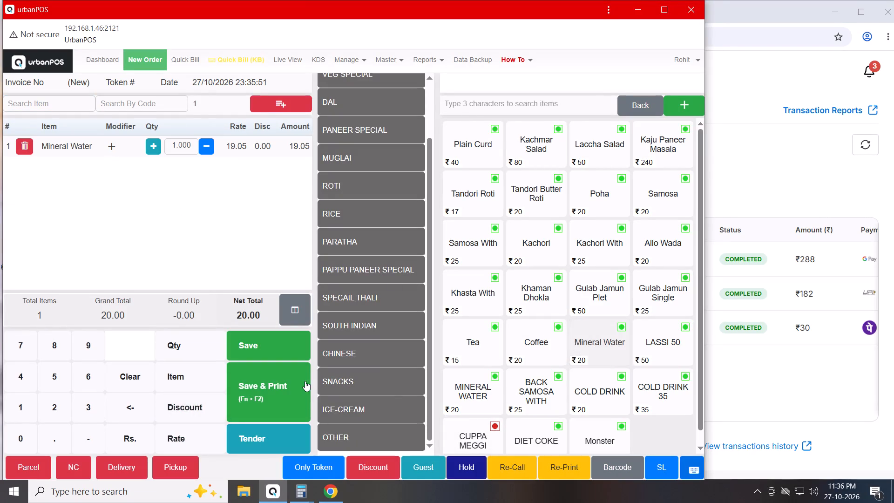
click(297, 381)
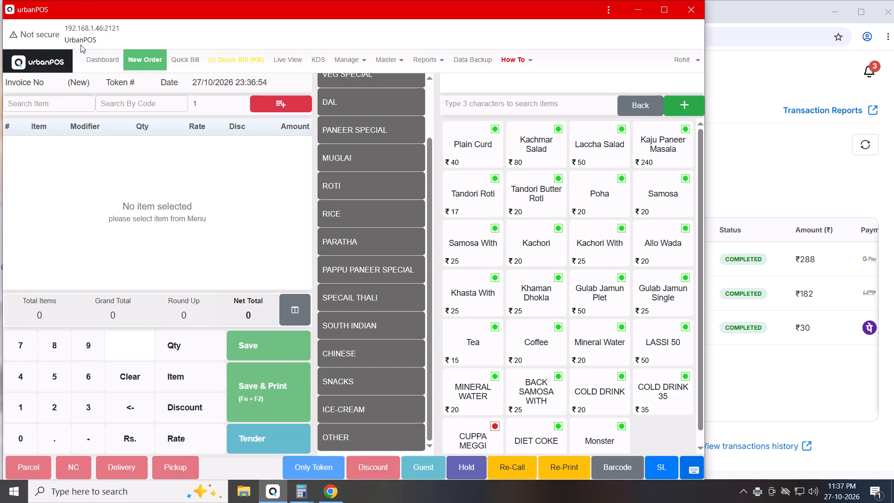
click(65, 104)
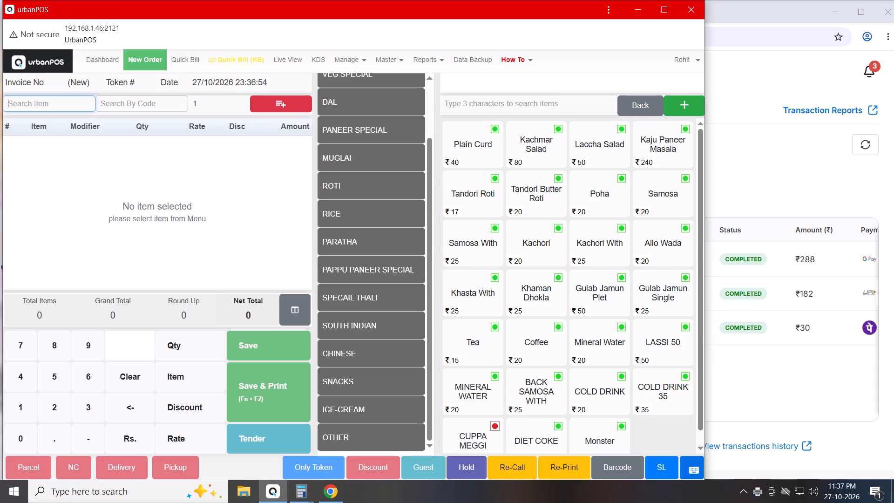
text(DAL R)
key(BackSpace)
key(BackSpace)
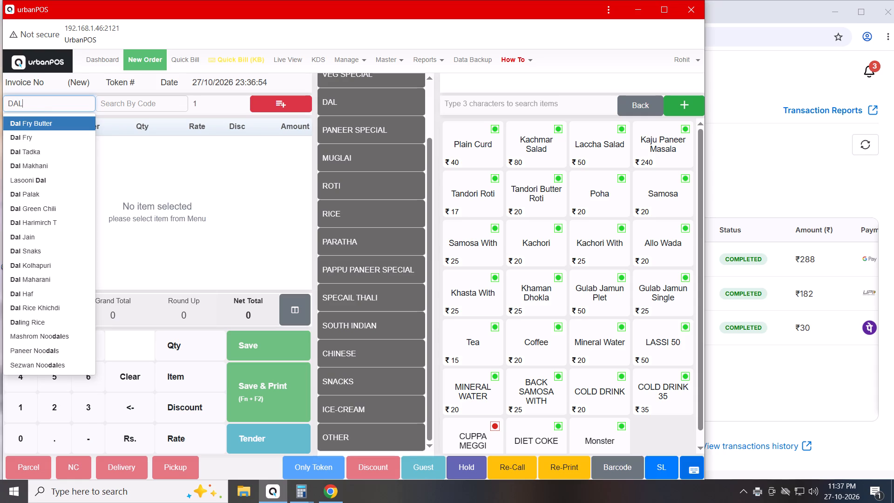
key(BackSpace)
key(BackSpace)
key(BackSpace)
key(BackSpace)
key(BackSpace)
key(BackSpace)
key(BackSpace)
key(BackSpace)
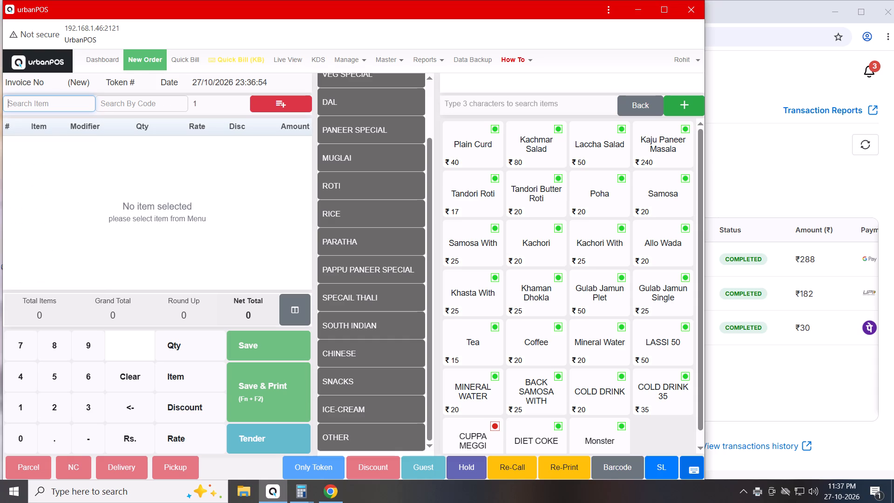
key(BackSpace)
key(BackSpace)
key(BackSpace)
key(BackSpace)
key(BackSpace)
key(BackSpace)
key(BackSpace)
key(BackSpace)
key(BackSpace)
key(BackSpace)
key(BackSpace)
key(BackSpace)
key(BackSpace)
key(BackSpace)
Switch to Calculator, add 30, 25, 65, 20, 15, 15, 25, 120, 20, 60, 100, 30 and 30, and clear the calculation.
key(alt+Tab)
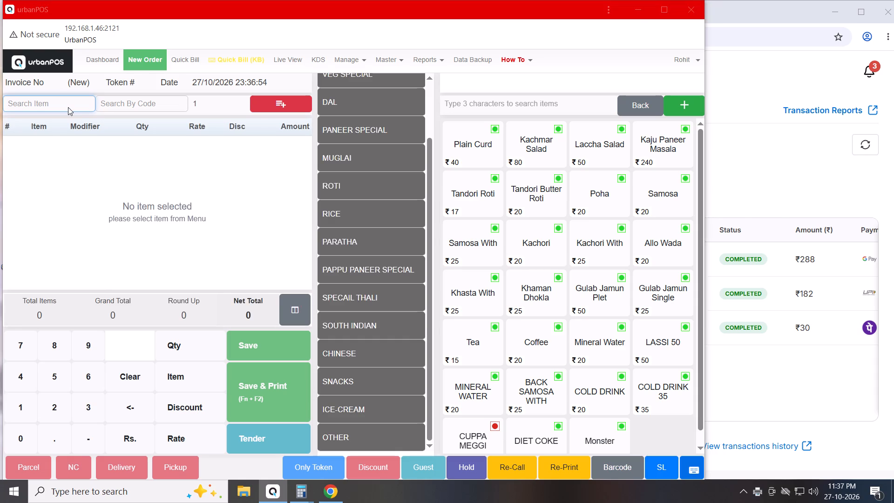
key(alt+Tab)
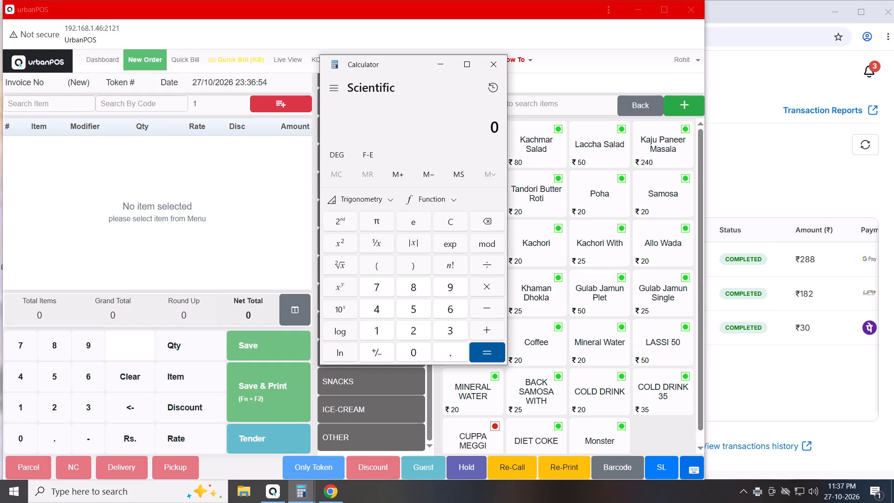
text(30+25++++65+20+15+15+25+120+206)
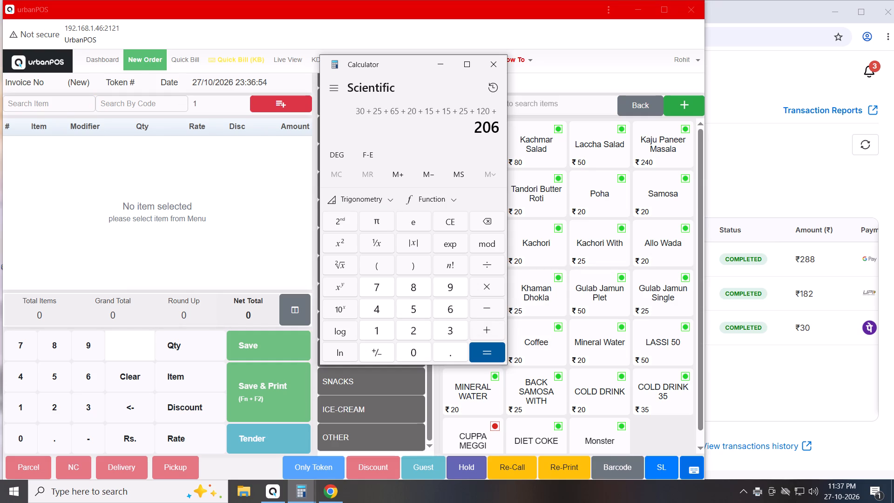
key(BackSpace)
text(+60+++++100+30+30+)
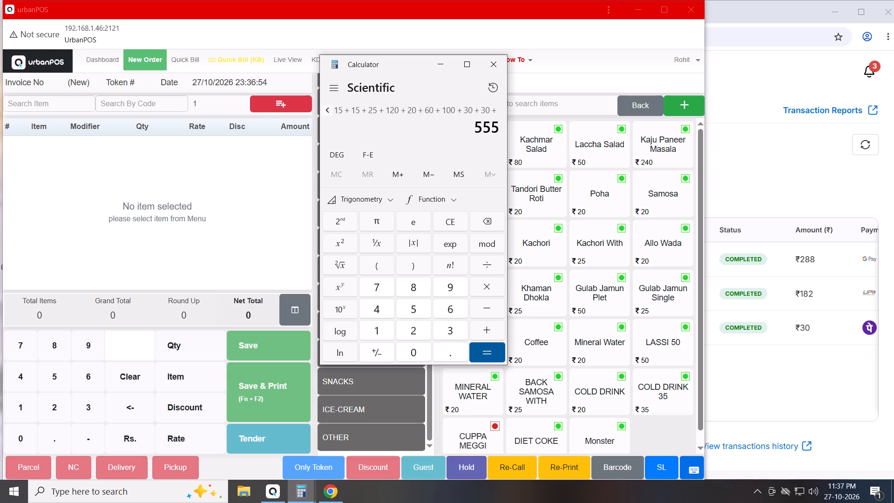
key(Escape)
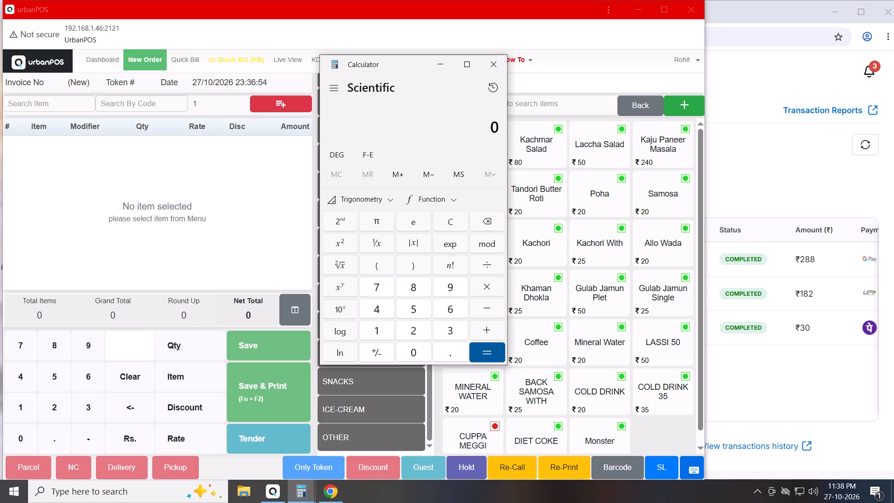
Switch back to urbanPOS and return to the new order's item search.
right_click(68, 107)
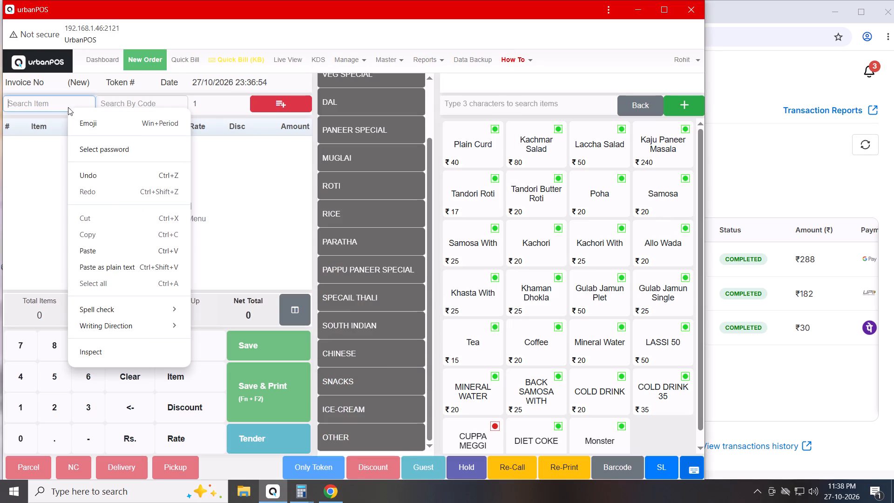
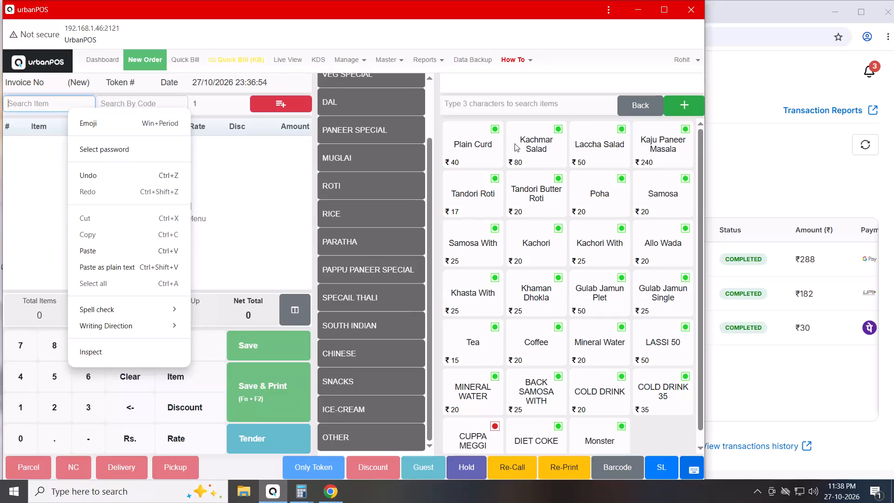
Add one Samosa priced at ₹20 to the new order, and save and print it.
click(647, 206)
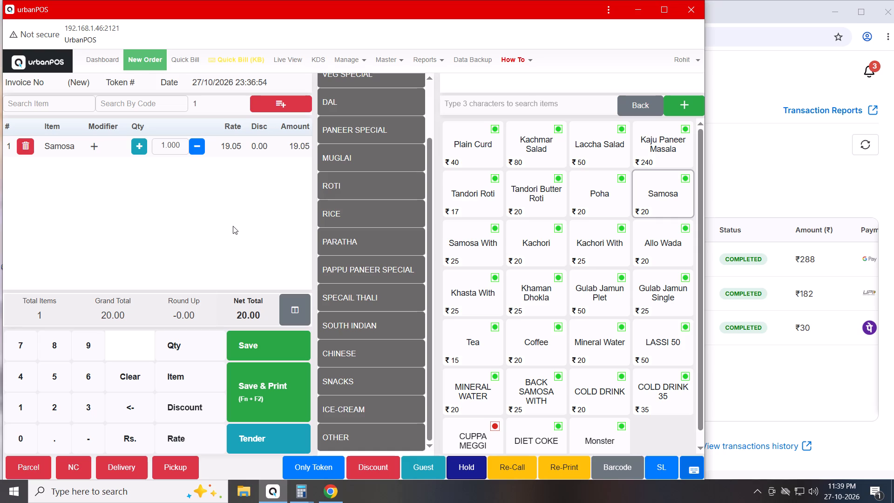
key(F2)
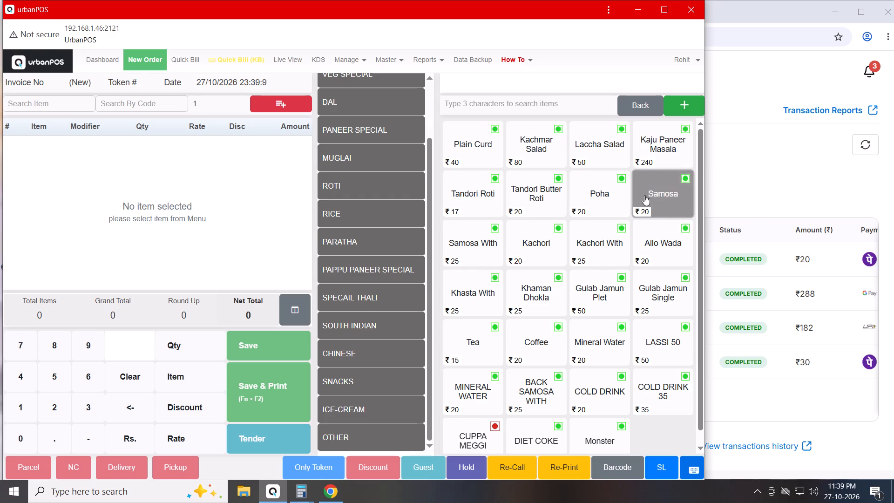
Add two Teas priced at ₹15 each to the new order, and save and print it.
double_click(472, 330)
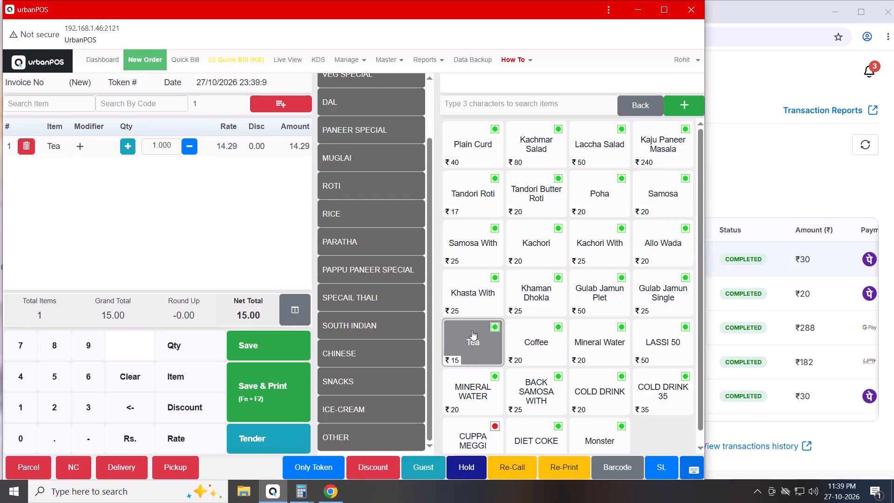
click(289, 386)
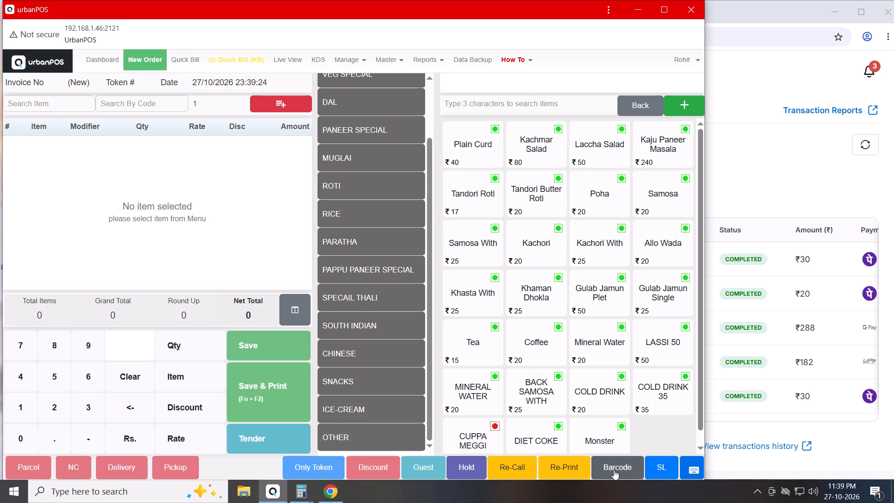
Add two COLD DRINK items priced at ₹20 each to the new order, and save and print it.
scroll(614, 469, down, 2)
scroll(498, 415, down, 3)
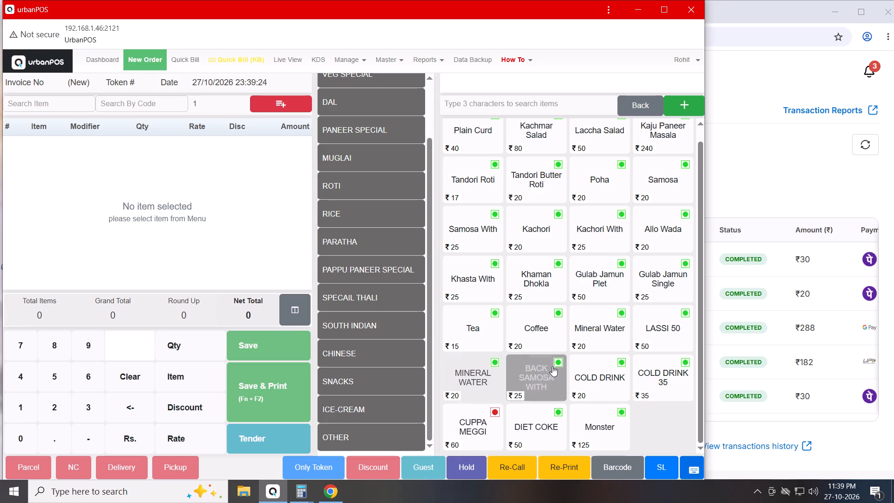
double_click(587, 375)
click(289, 396)
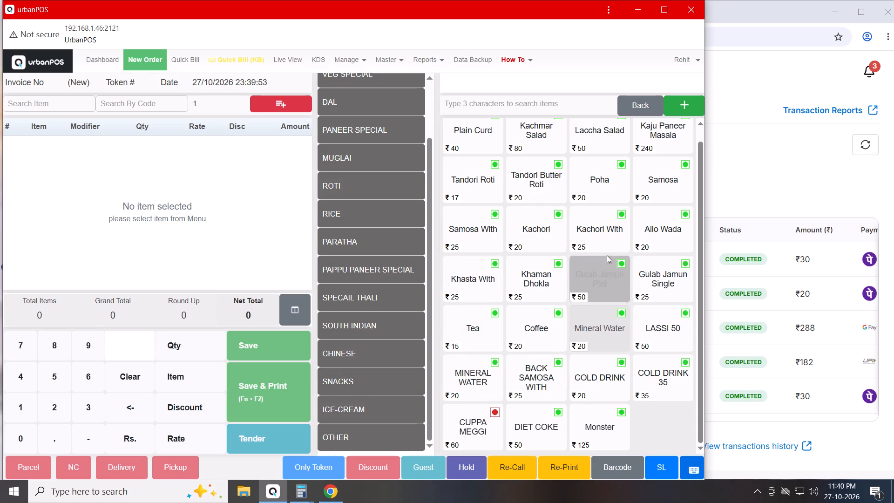
Add one Icecrem20 from the ICE-CREAM category to the new order, and save and print it.
scroll(607, 255, up, 3)
scroll(395, 242, down, 8)
click(360, 409)
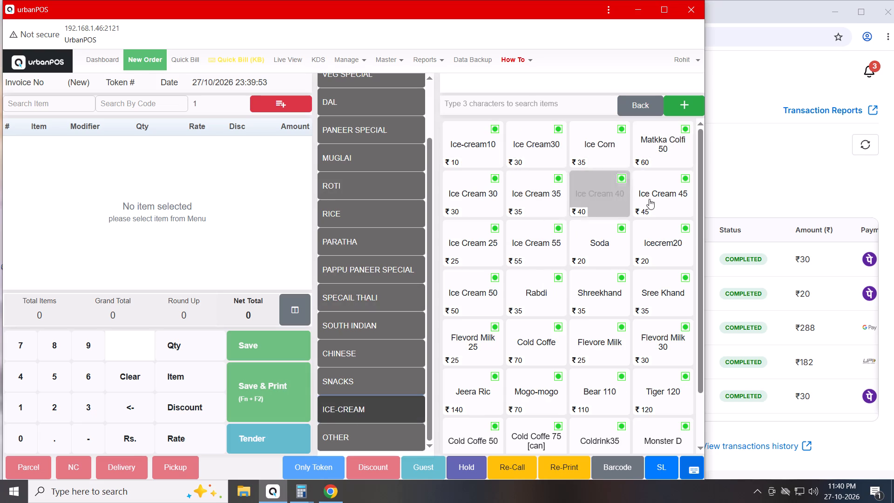
click(652, 236)
click(284, 390)
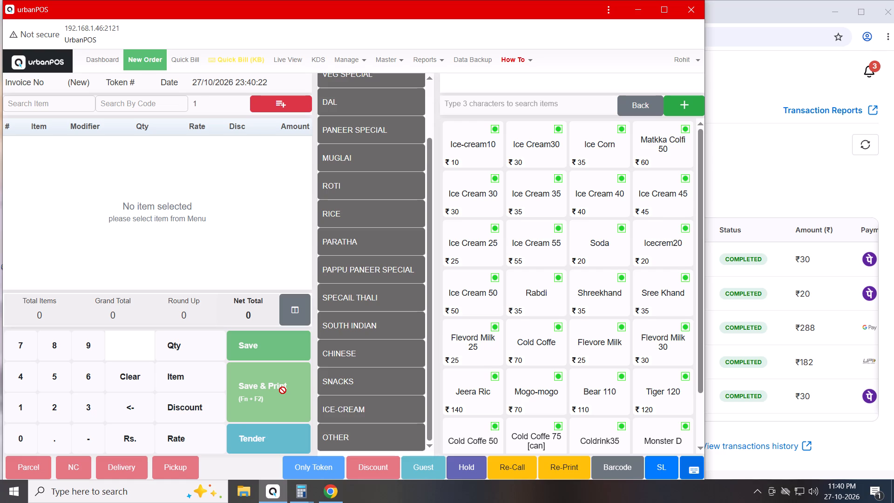
Add one Khaman Dhokla priced at ₹25 from the favourite items to the new order, and save and print it.
scroll(616, 243, up, 2)
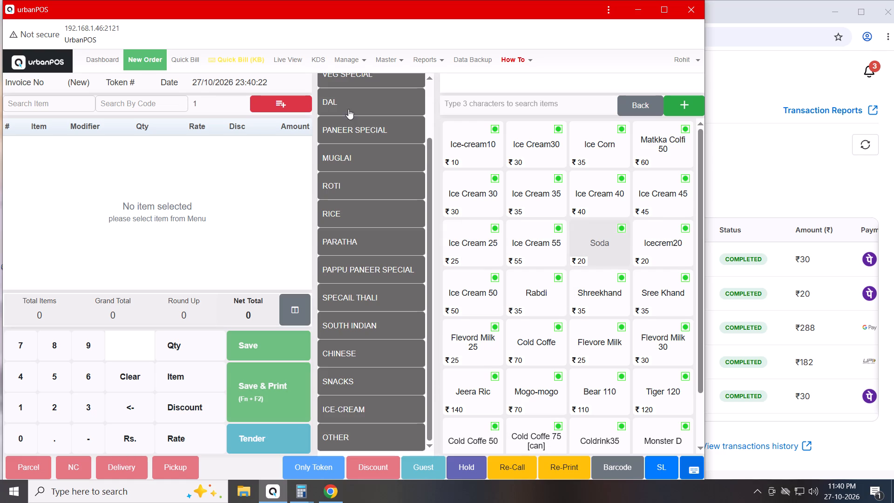
scroll(368, 89, up, 4)
click(373, 89)
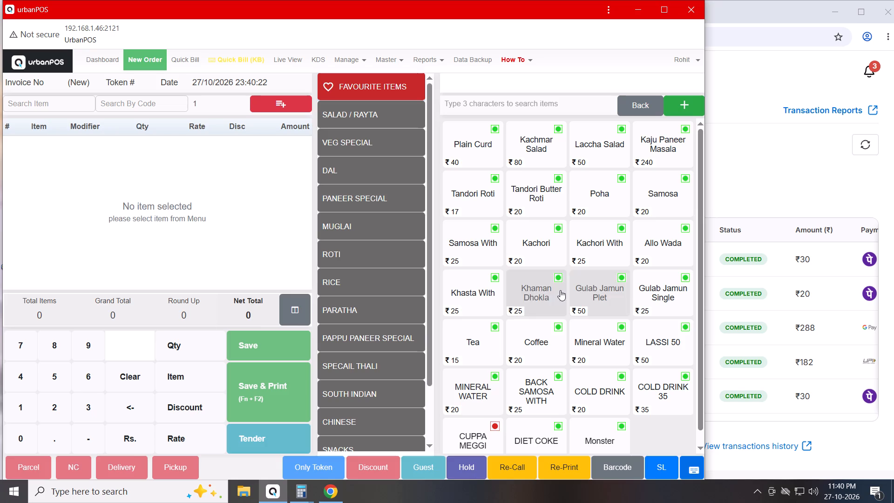
click(560, 290)
click(261, 403)
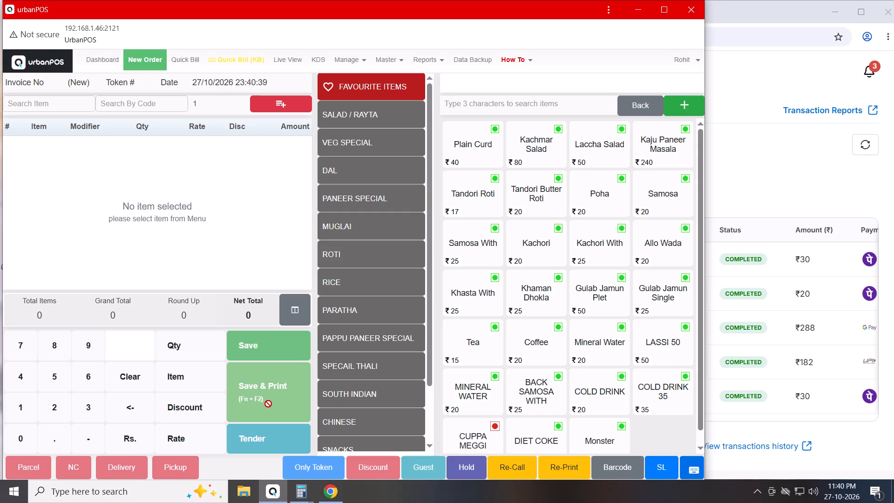
Enter an order of three Poha, one Mineral Water and two Teas, and save and print it.
scroll(269, 404, up, 1)
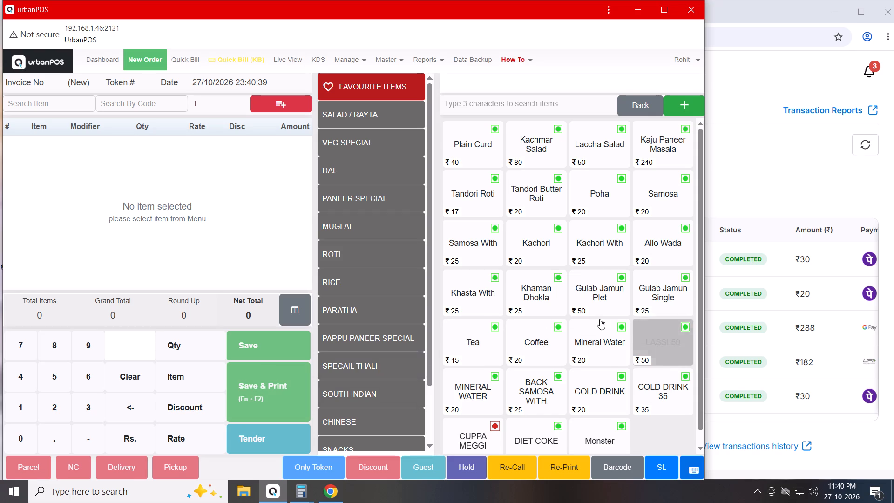
scroll(632, 284, up, 1)
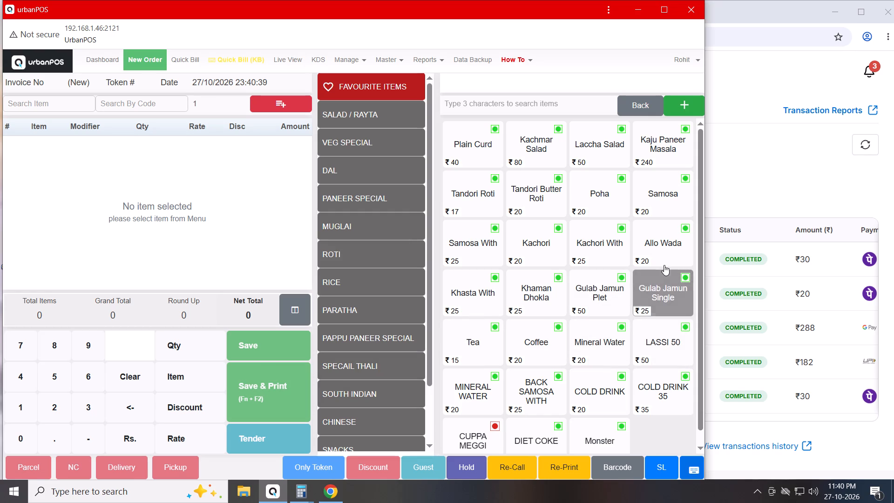
scroll(686, 262, up, 1)
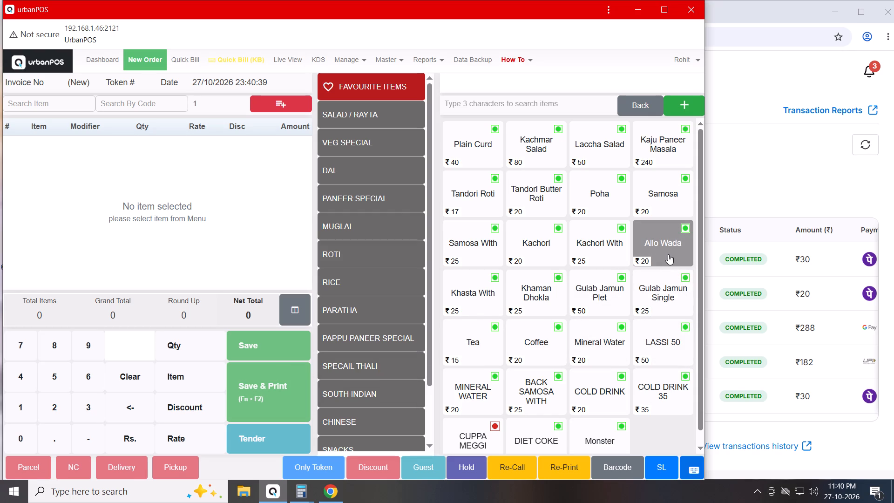
double_click(596, 188)
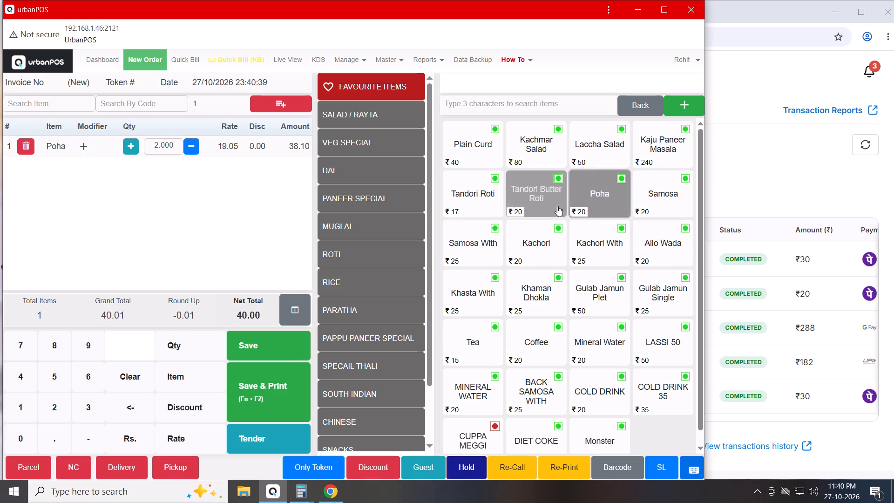
click(585, 210)
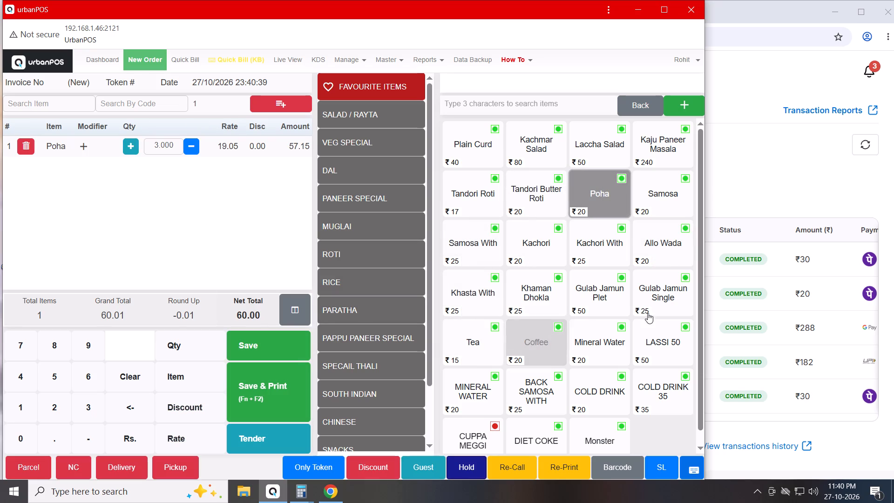
click(590, 330)
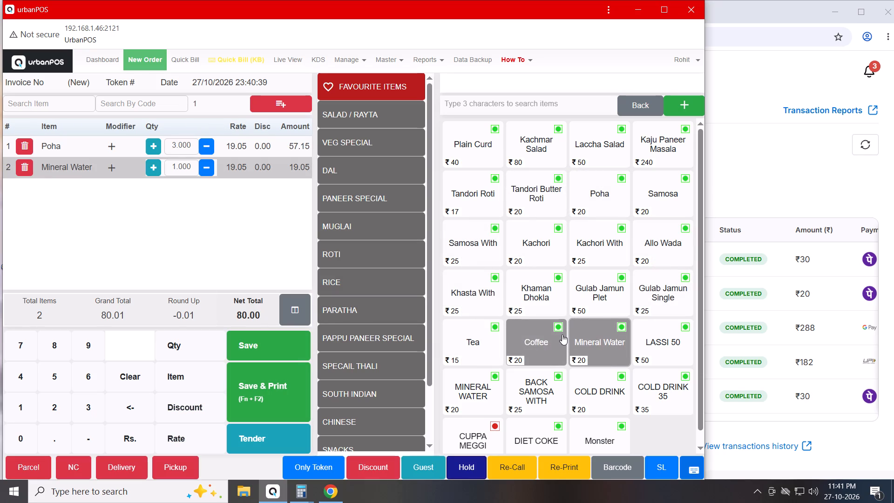
double_click(497, 333)
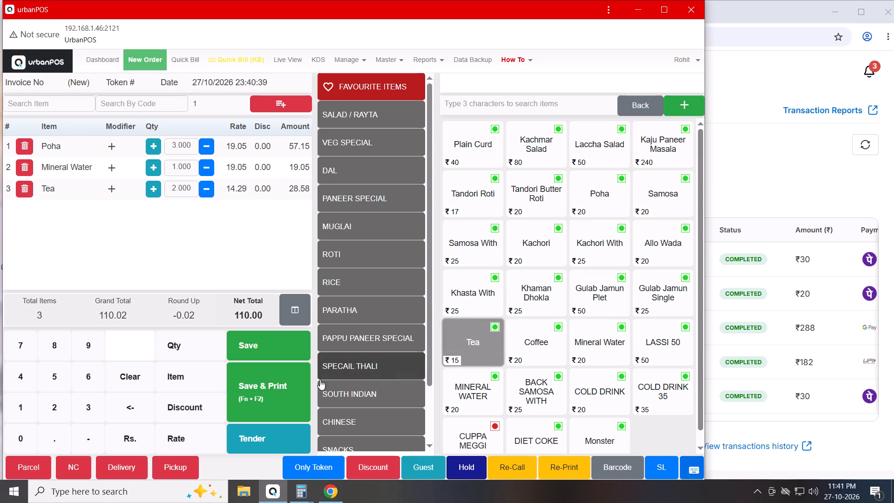
click(280, 381)
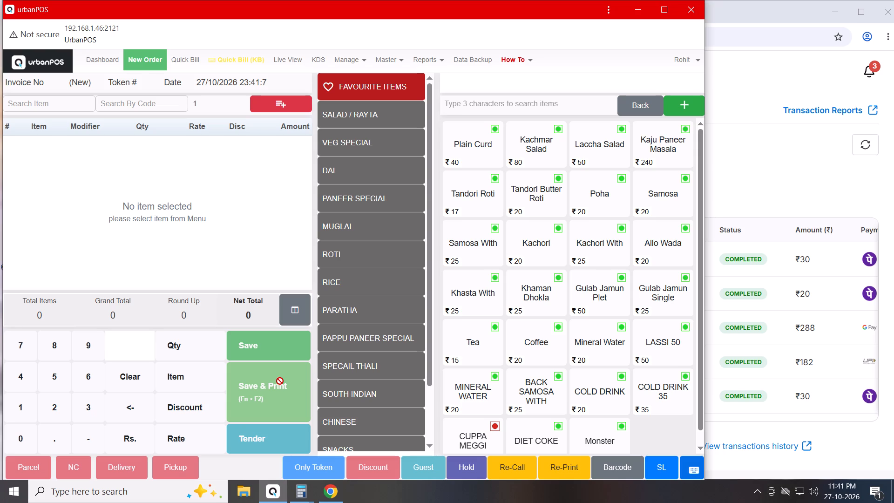
Add one Mineral Water priced at ₹20 to the new order, and save and print it.
click(621, 347)
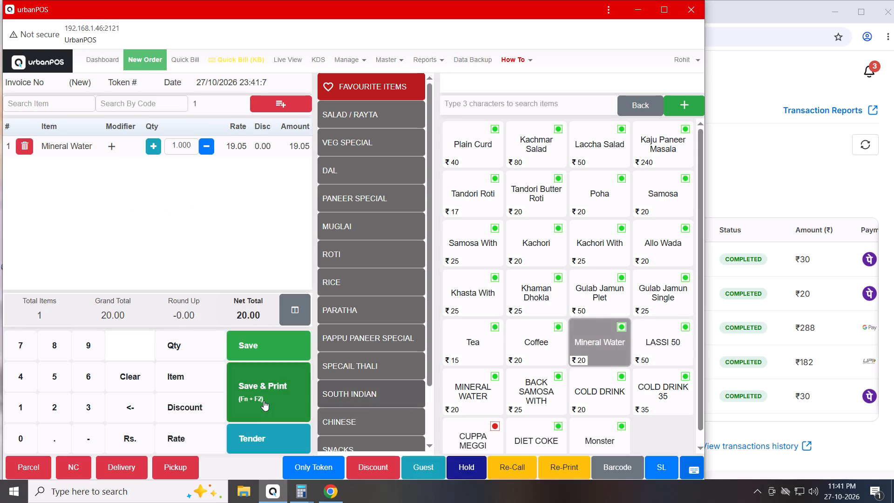
click(264, 400)
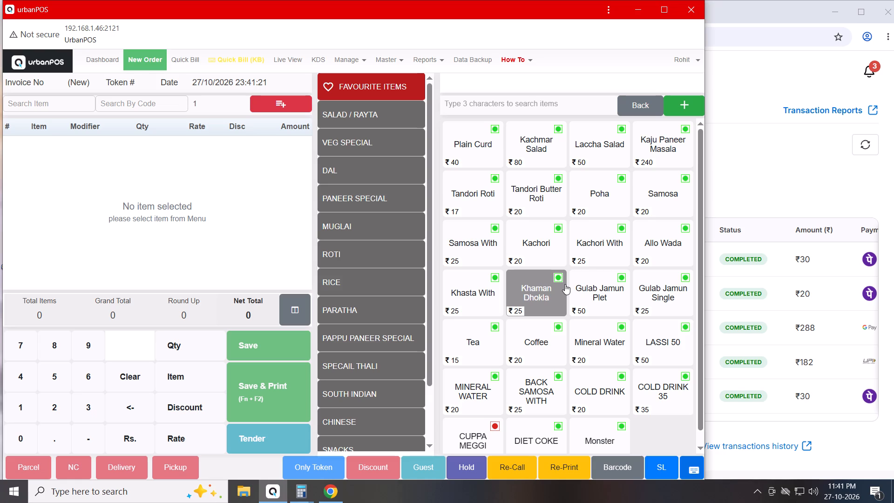
Add one Tea priced at ₹15 to the new order, and save and print it.
click(486, 345)
key(F2)
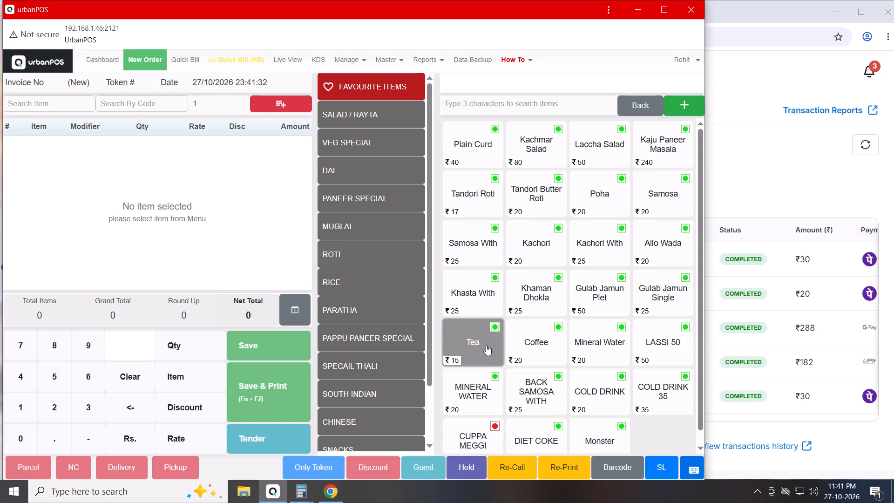
Add two Mineral Water items priced at ₹20 each to the new order, and save and print it.
double_click(616, 344)
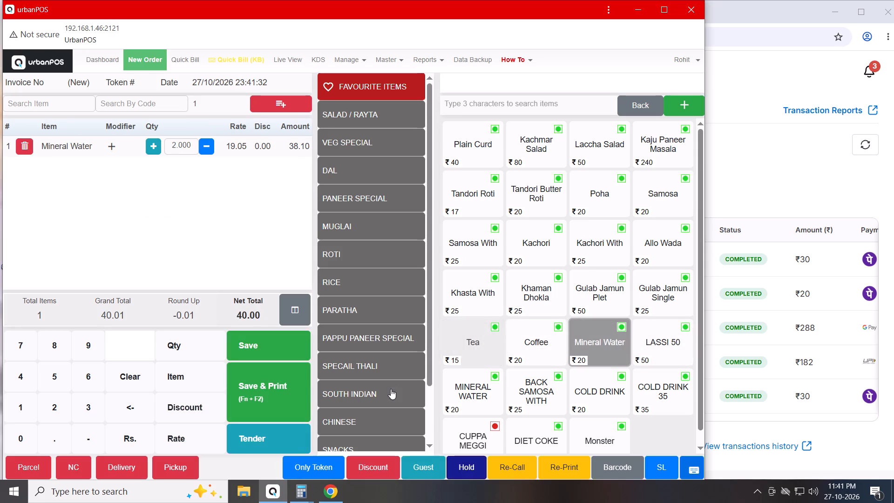
click(296, 390)
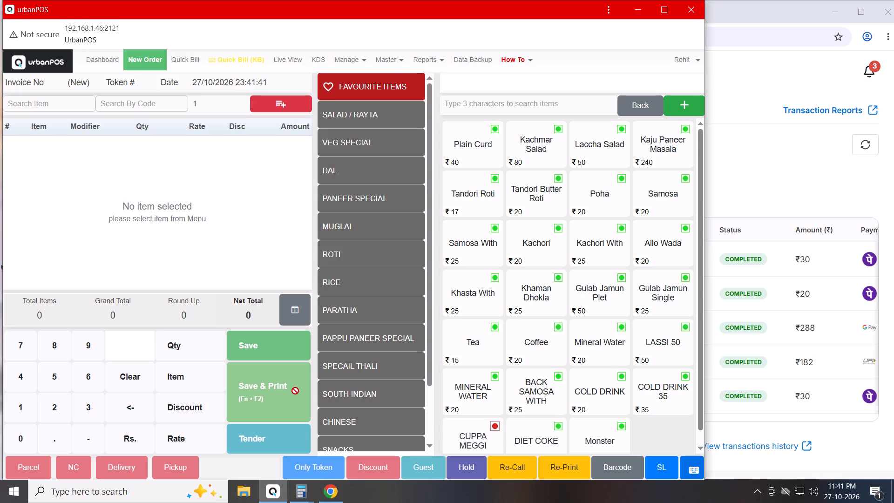
Add two Teas priced at ₹15 each to the new order, and save and print it.
double_click(479, 349)
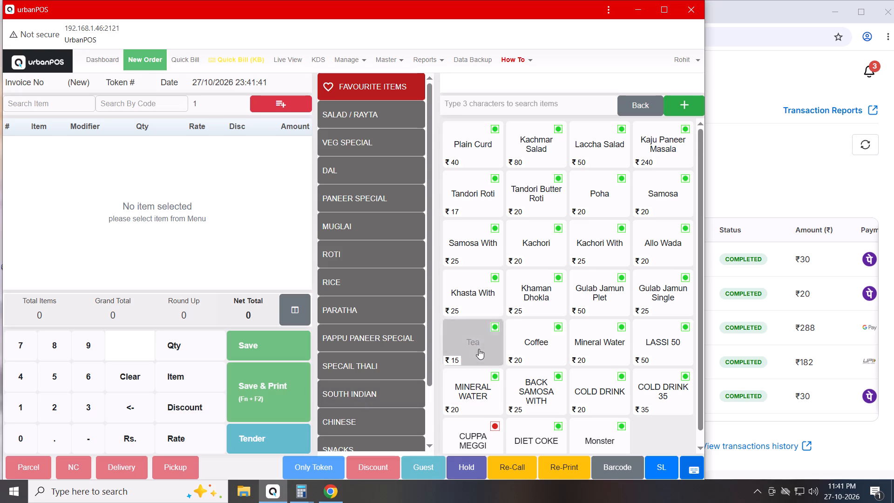
click(302, 389)
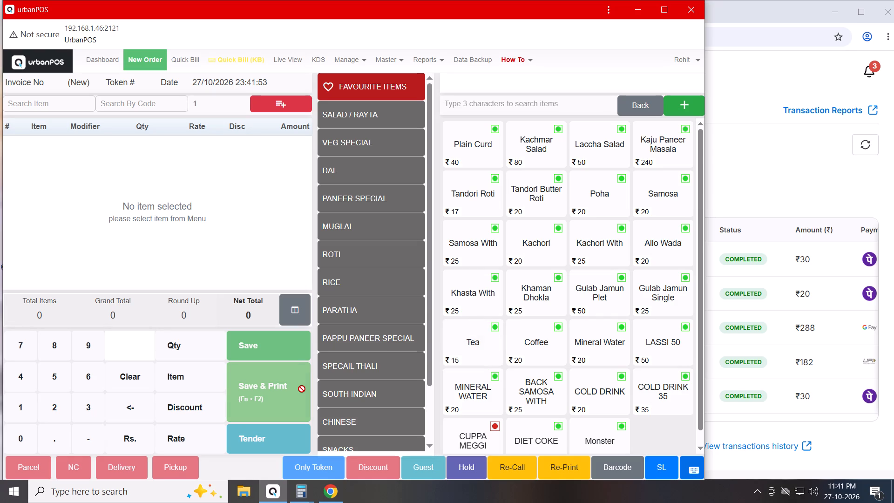
Add one of the all-capitals MINERAL WATER item priced at ₹20 to the new order, and save and print it.
click(477, 381)
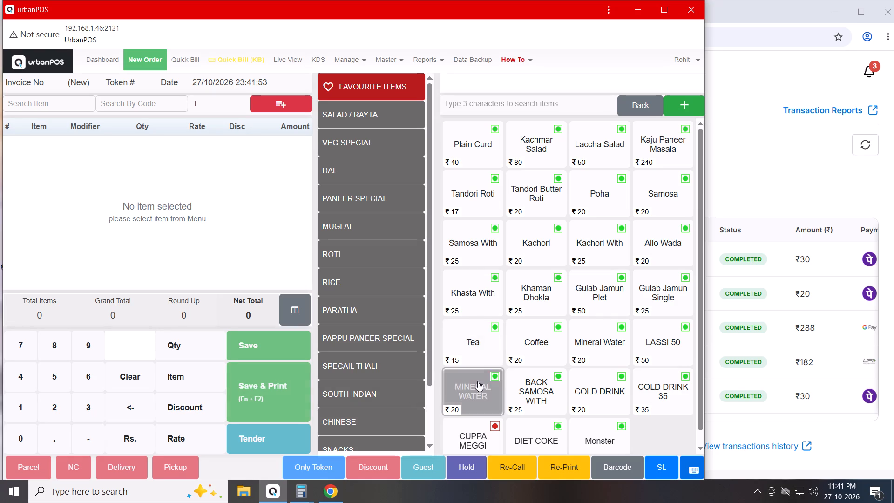
click(291, 381)
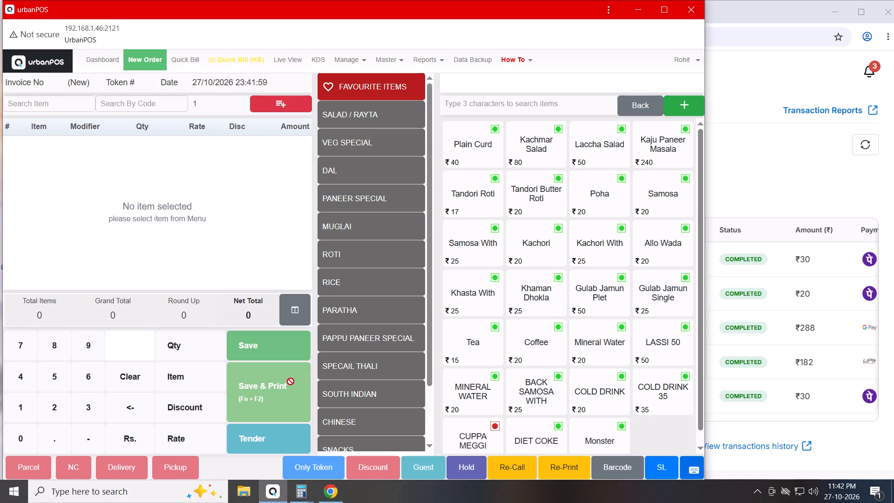
Add one Tea priced at ₹15 to the new order, and save and print it.
click(480, 328)
click(267, 400)
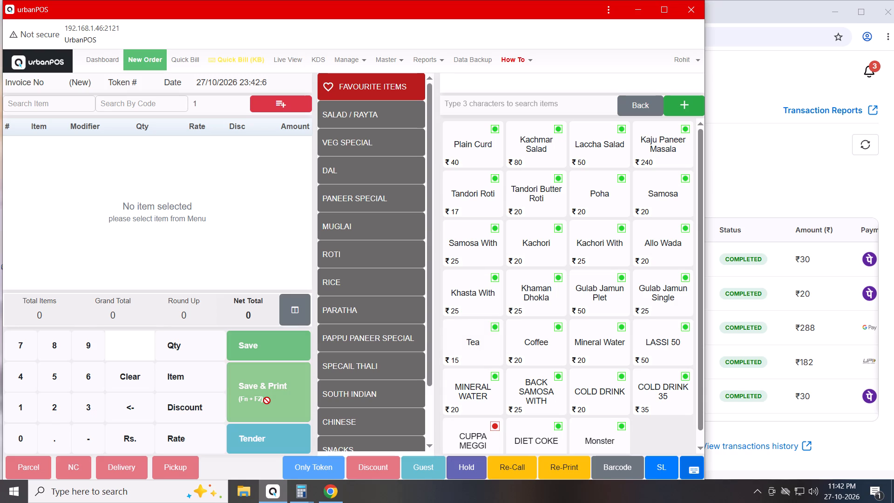
Add four Teas priced at ₹15 each to the new order, and save and print it.
scroll(396, 170, up, 1)
triple_click(460, 343)
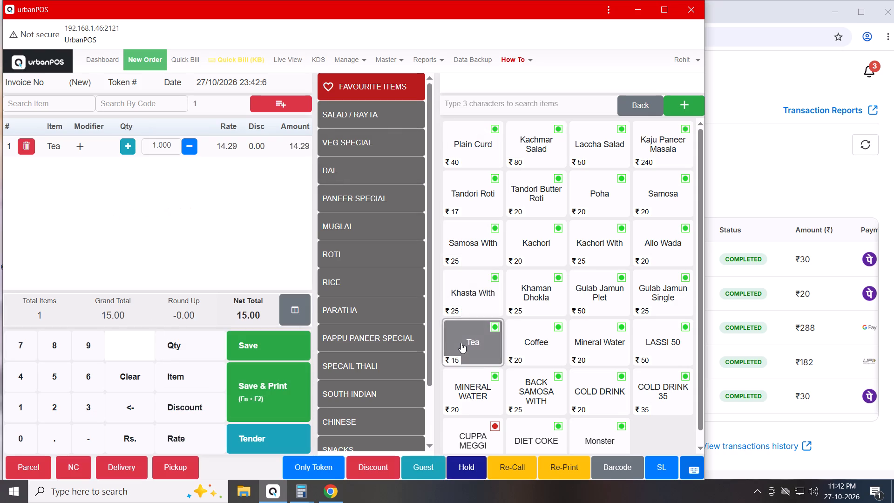
click(461, 343)
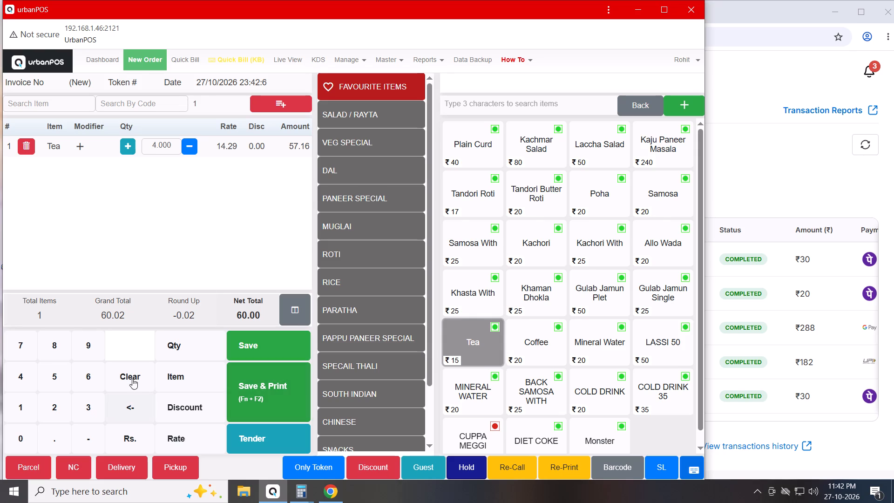
click(277, 389)
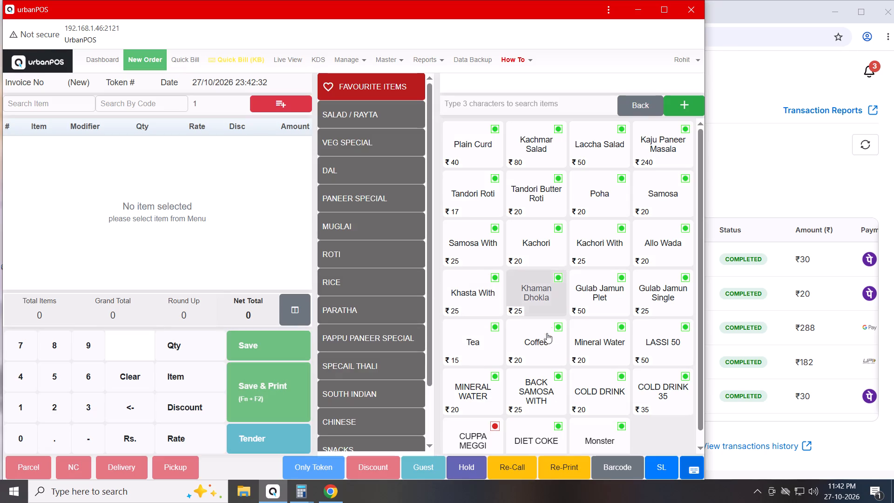
Add two BACK SAMOSA WITH items priced at ₹25 each to the new order, and save and print it.
double_click(528, 377)
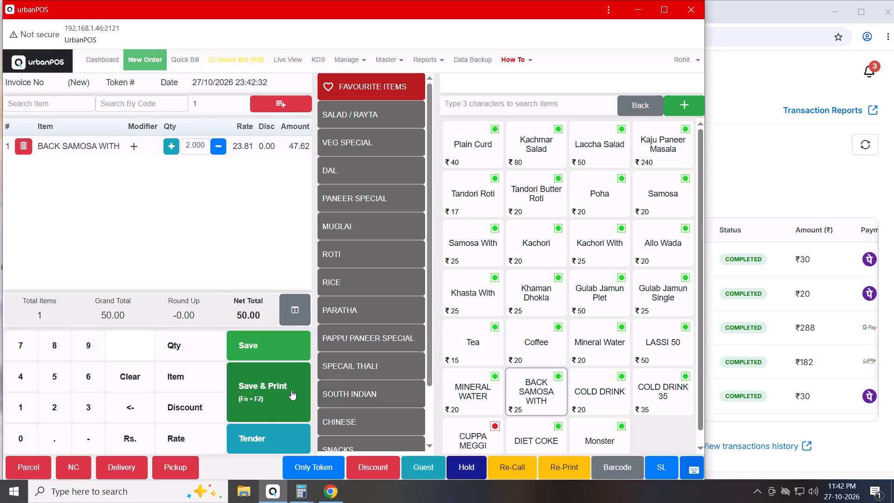
click(291, 390)
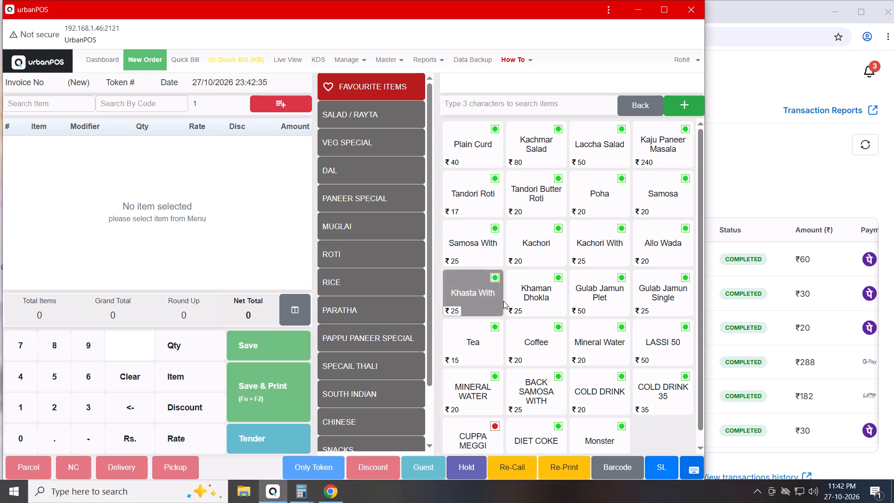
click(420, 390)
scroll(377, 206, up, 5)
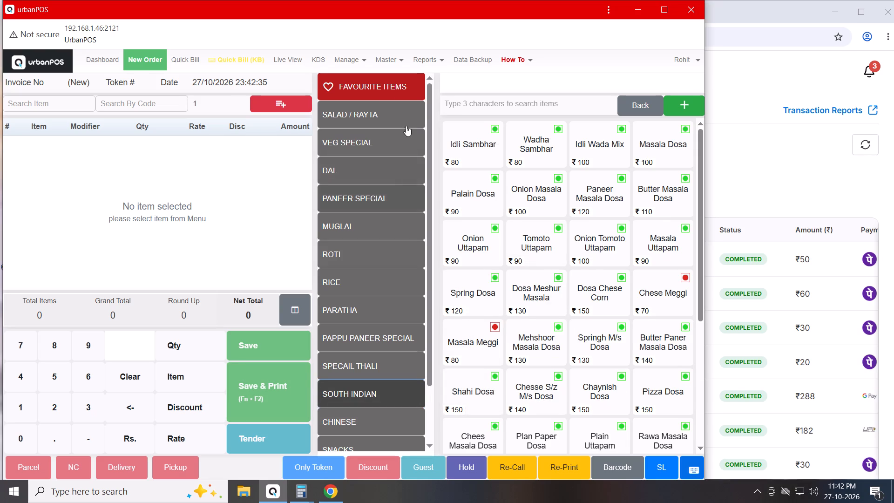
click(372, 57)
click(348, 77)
Add two Teas priced at ₹15 each to the new order, and save and print it.
double_click(479, 328)
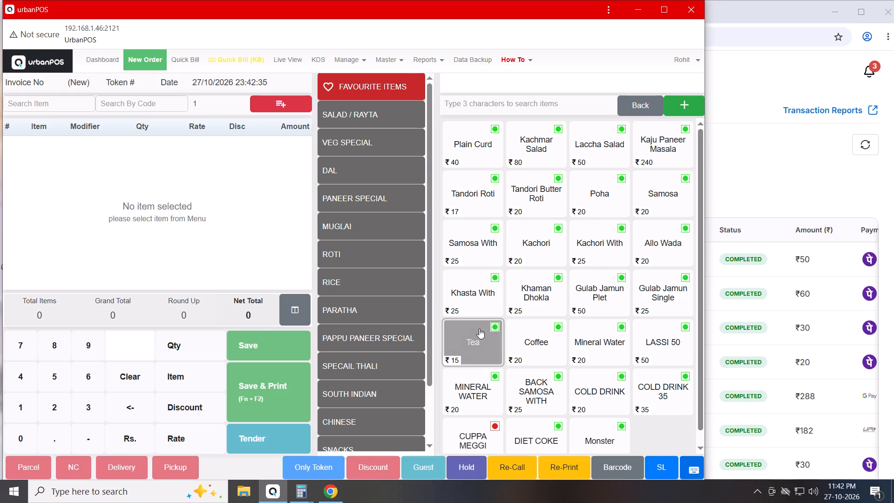
click(278, 379)
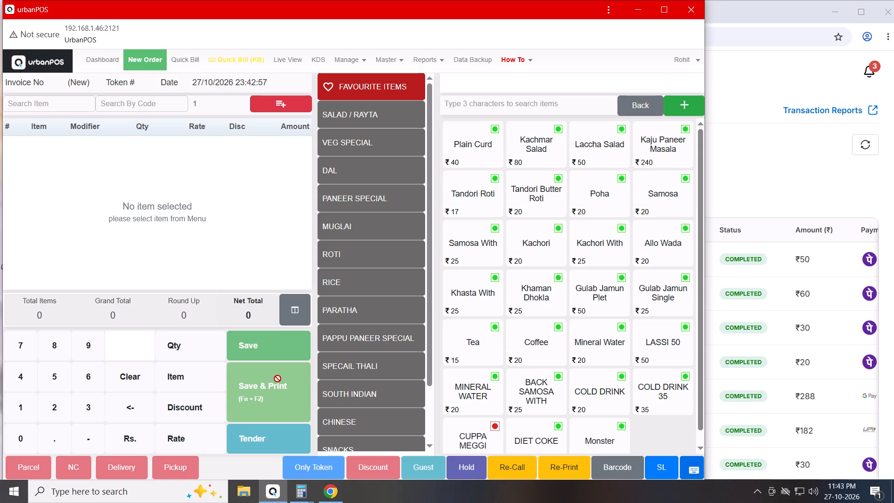
Add one BACK SAMOSA WITH priced at ₹25 to the new order, and save and print it.
click(551, 401)
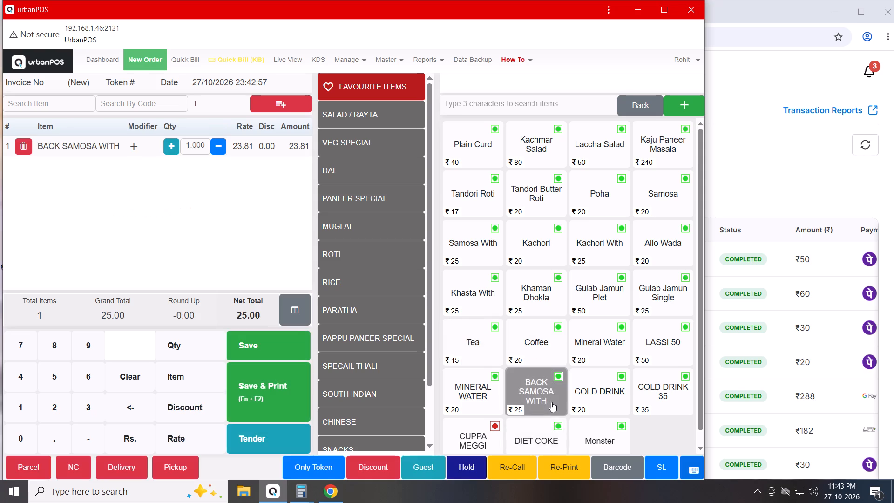
key(F2)
Enter a new order of one Veg Noodeles, one Chana Masala and nine Tawa Roti, and save and print it.
click(56, 97)
text(VEG N)
key(Return)
key(Return)
text(CHANA)
key(Return)
key(Return)
text(000)
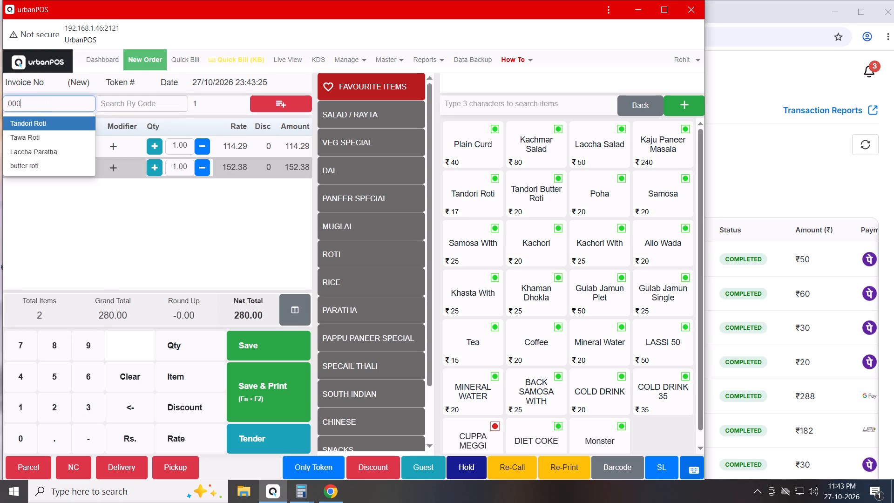
key(Down)
key(Return)
key(9)
key(Return)
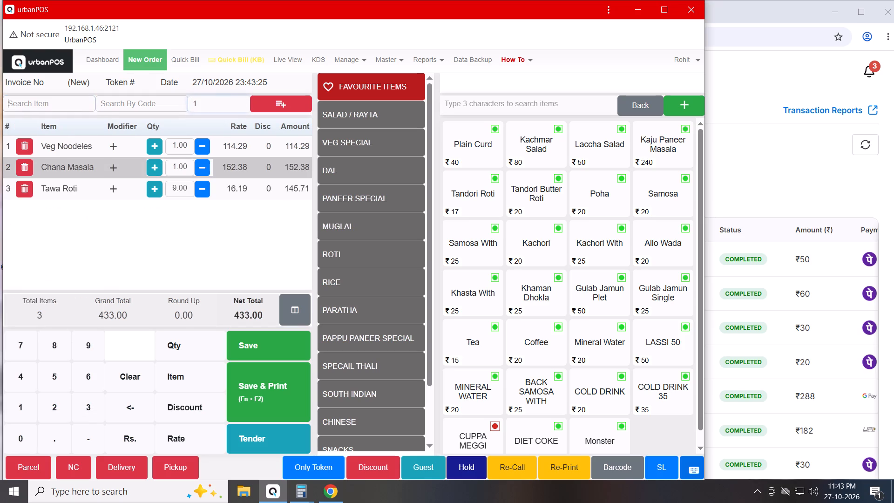
key(F2)
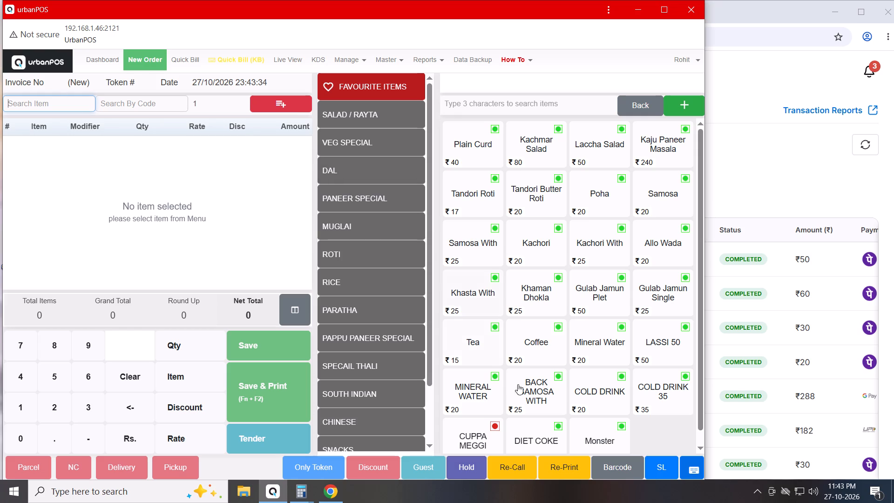
Add one CUPPA MEGGI priced at ₹60 to the new order, and save and print it.
scroll(548, 443, down, 4)
click(461, 419)
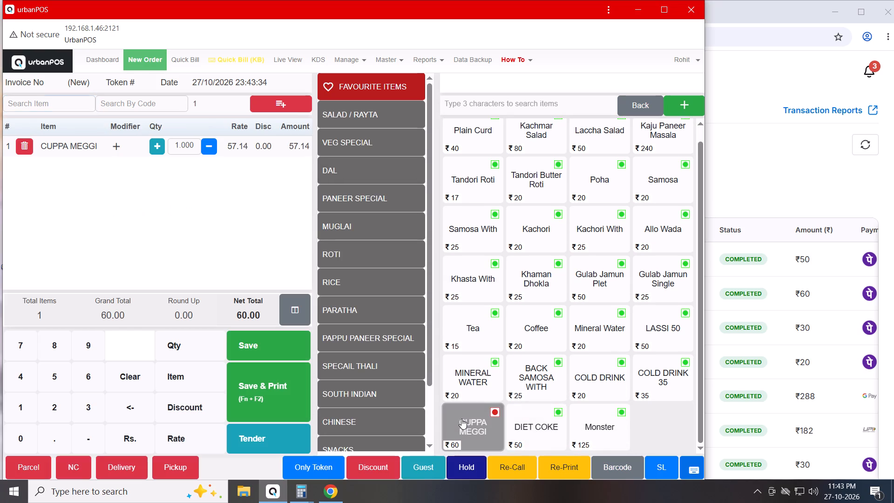
key(F2)
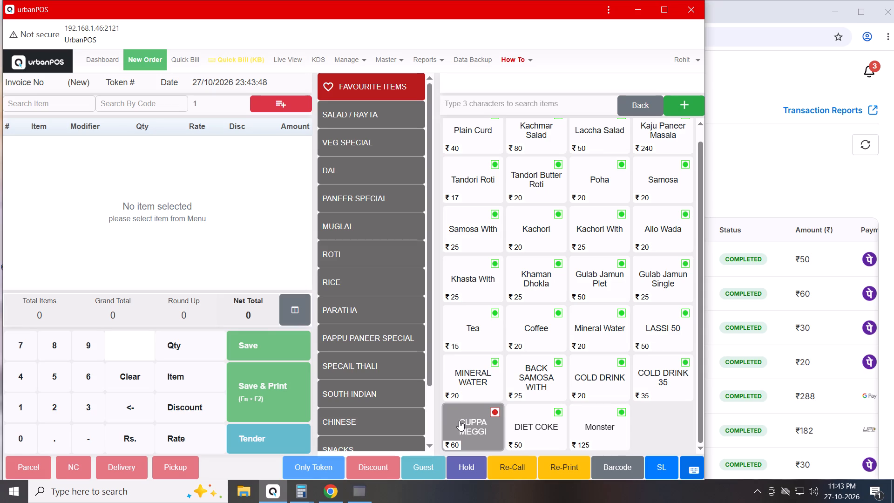